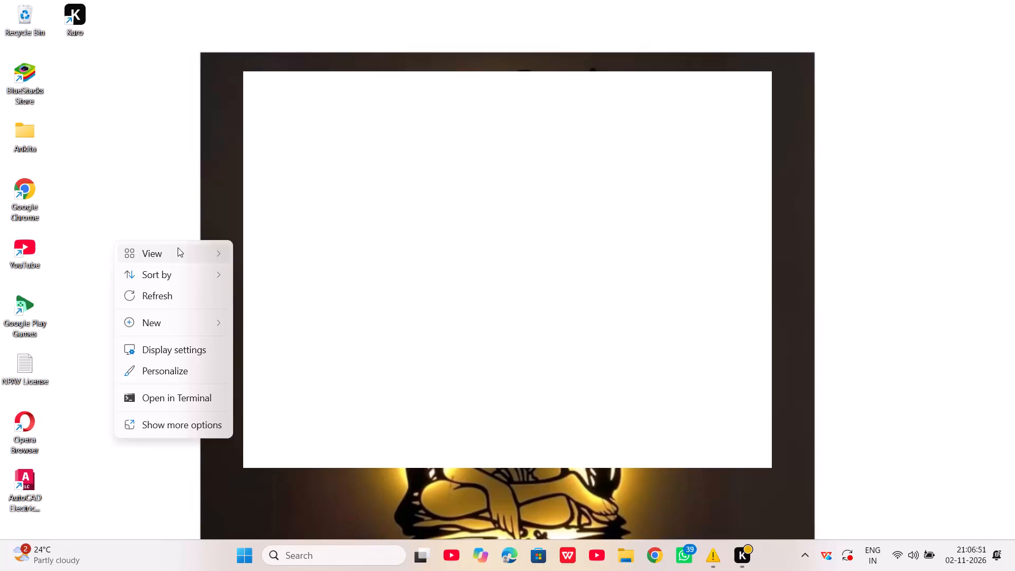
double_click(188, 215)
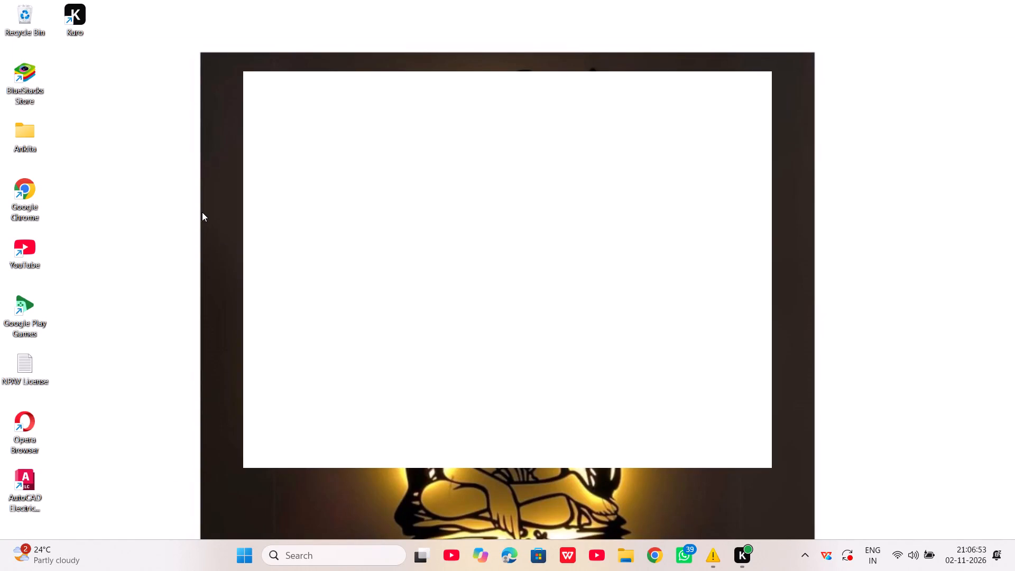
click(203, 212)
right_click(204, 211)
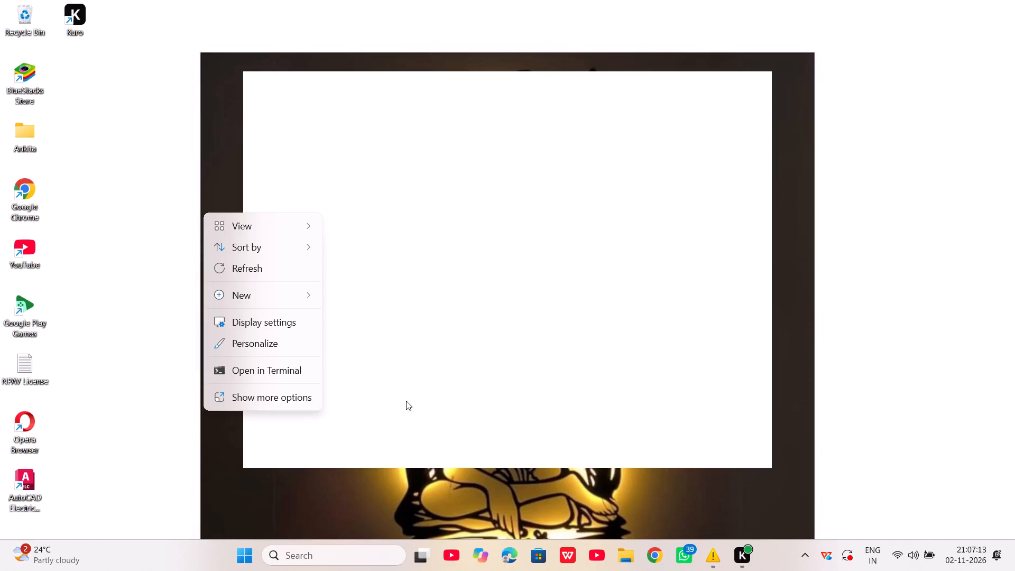
Launch Google Chrome.
click(659, 558)
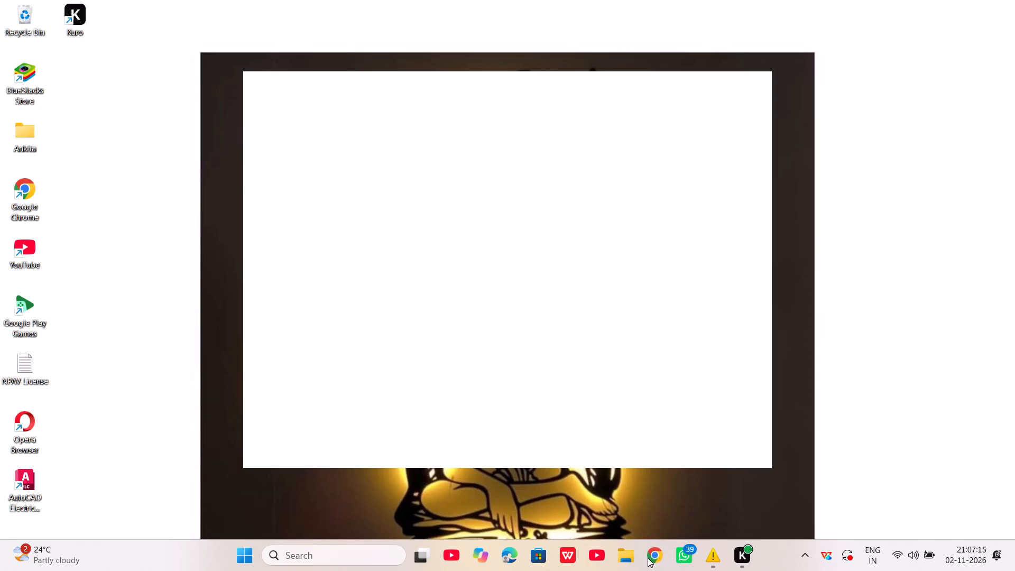
Find the recent document Industry 5.0 (1) in File Explorer and open it in WPS Office.
click(605, 553)
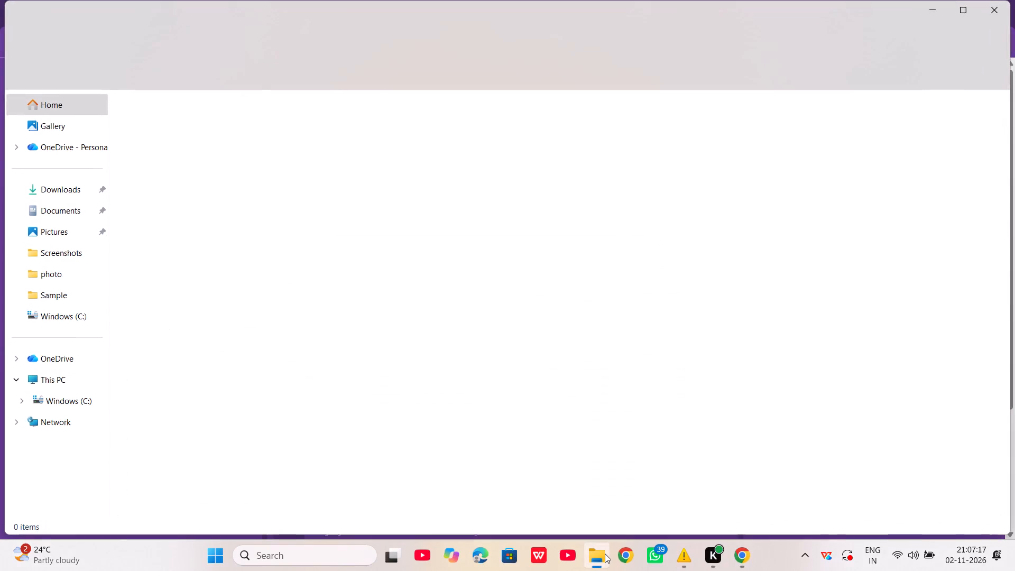
scroll(137, 305, down, 2)
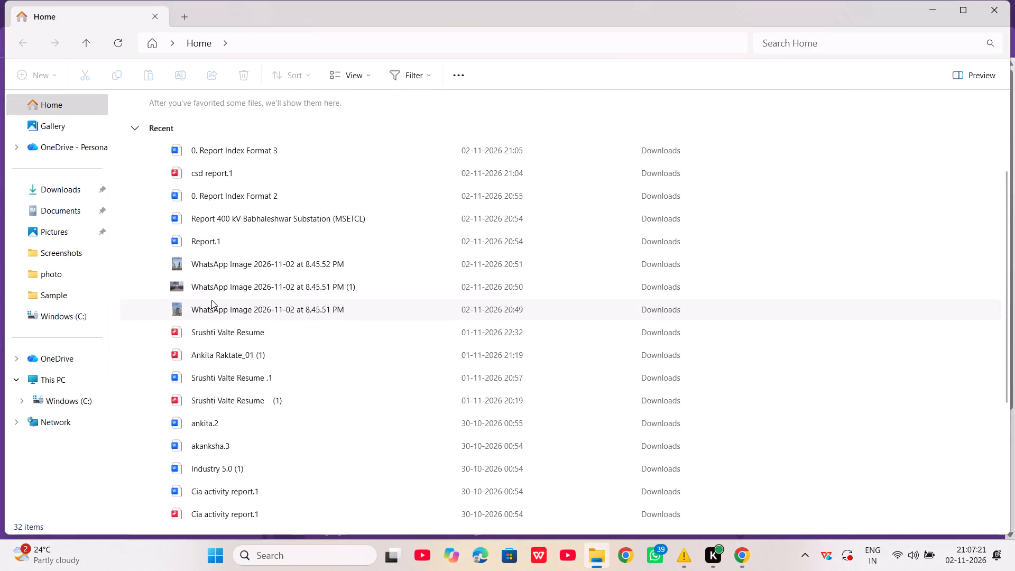
scroll(211, 300, down, 1)
double_click(255, 408)
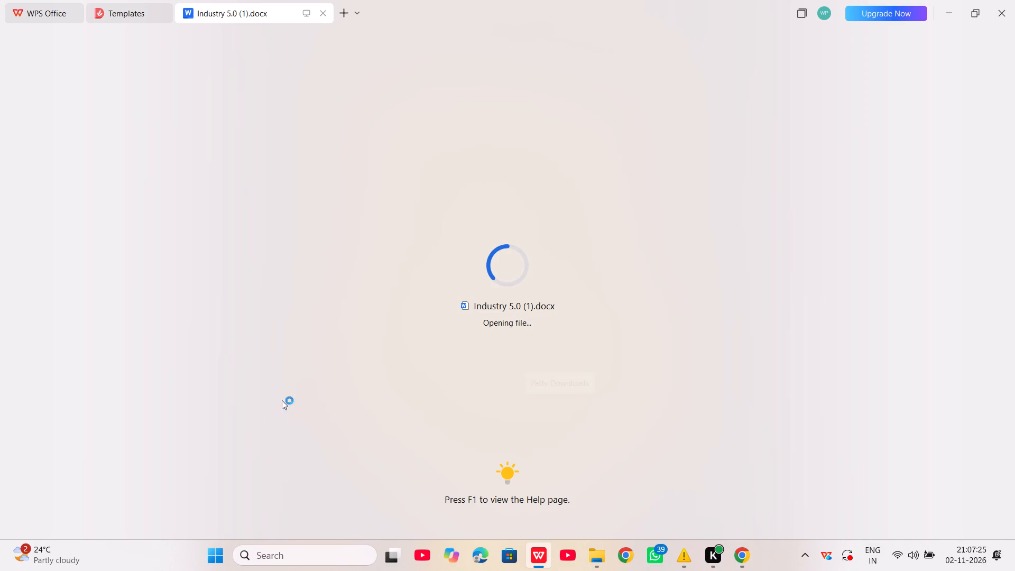
Examine the report's title page, certificate page and table of contents, and close the document window.
scroll(319, 381, down, 8)
scroll(411, 366, down, 2)
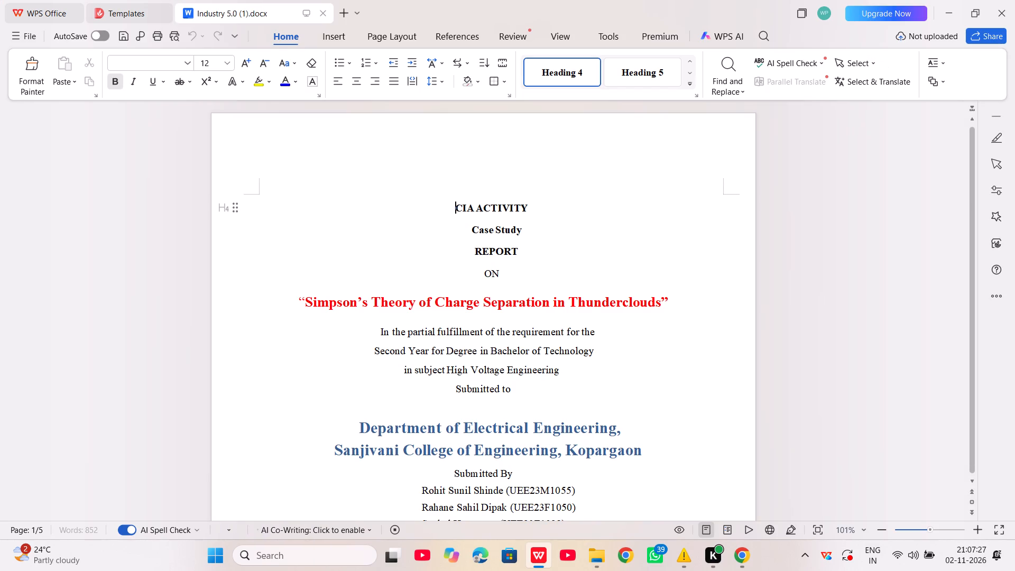
scroll(411, 366, down, 17)
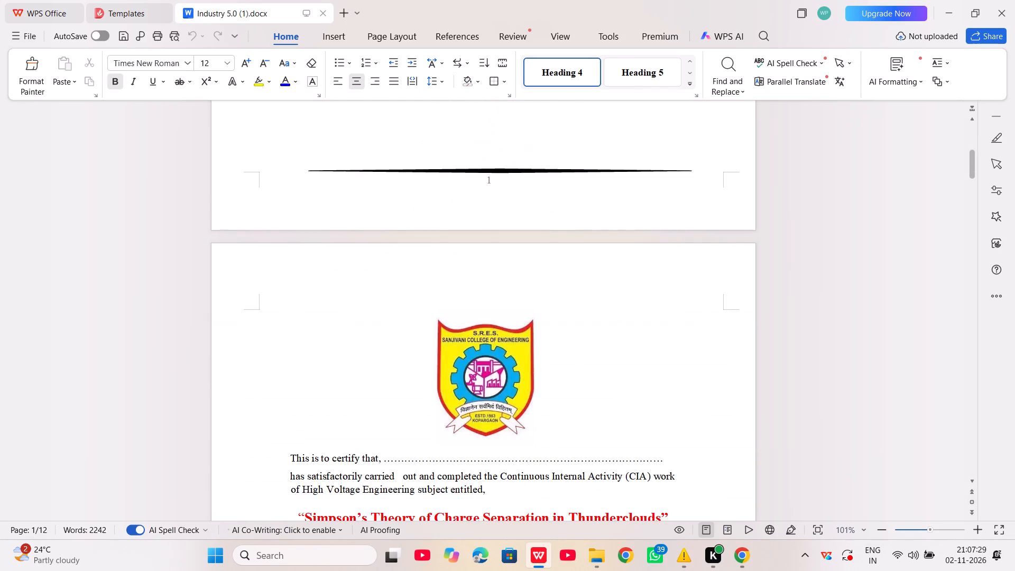
scroll(413, 366, down, 17)
scroll(413, 366, down, 6)
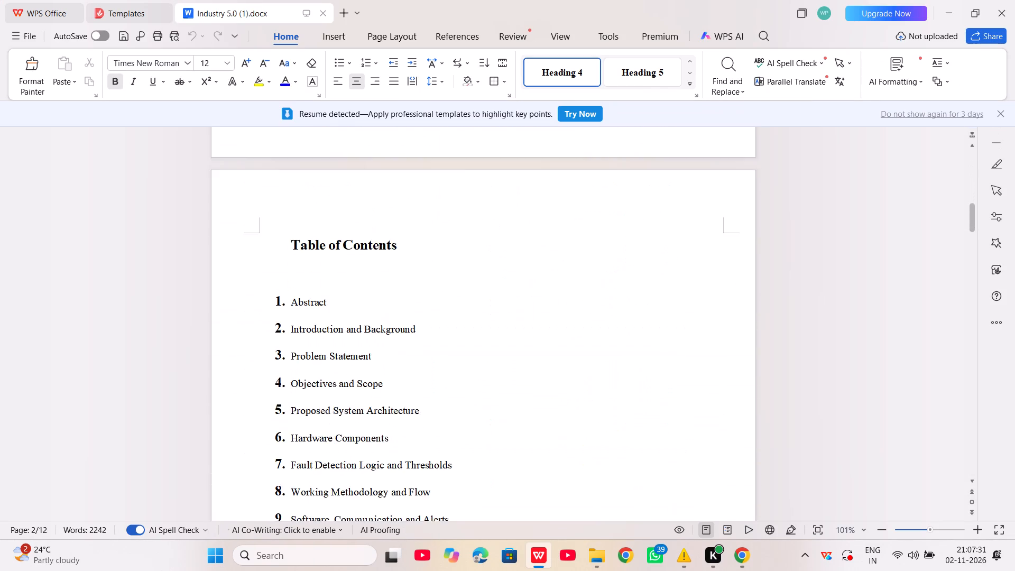
click(1008, 1)
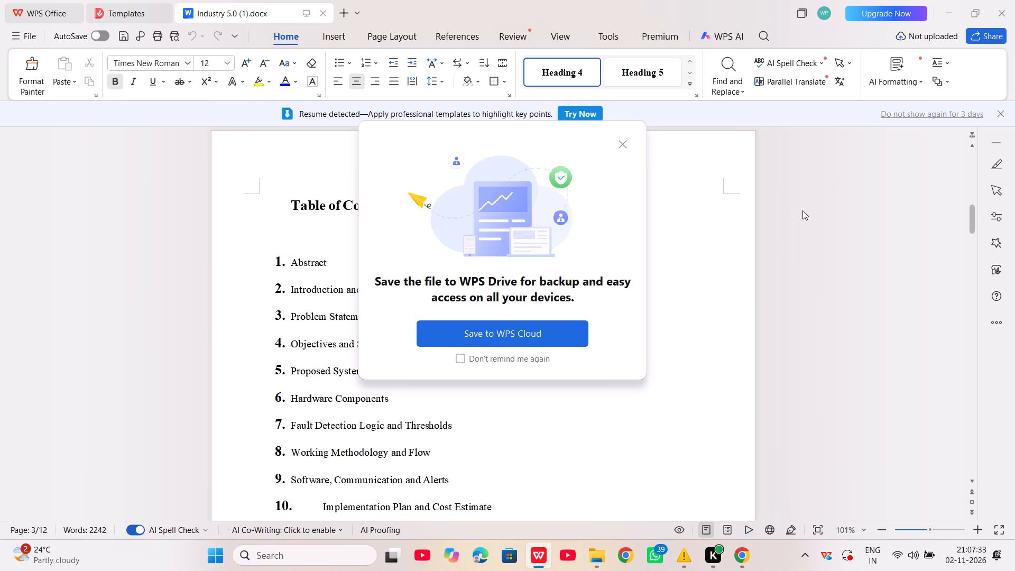
Dismiss the cloud-save prompt and close the Industry 5.0 (1).docx document.
click(325, 11)
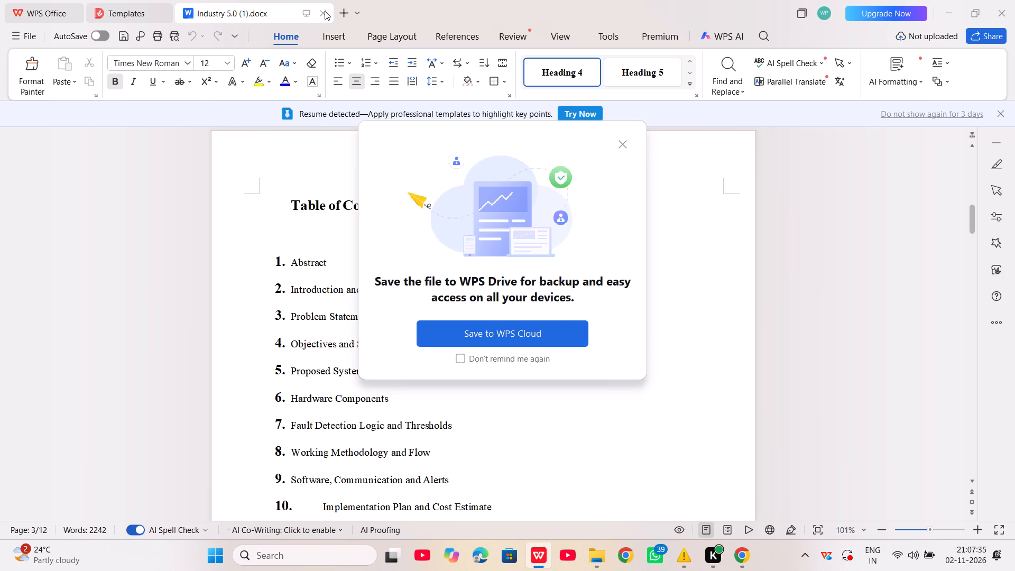
click(324, 12)
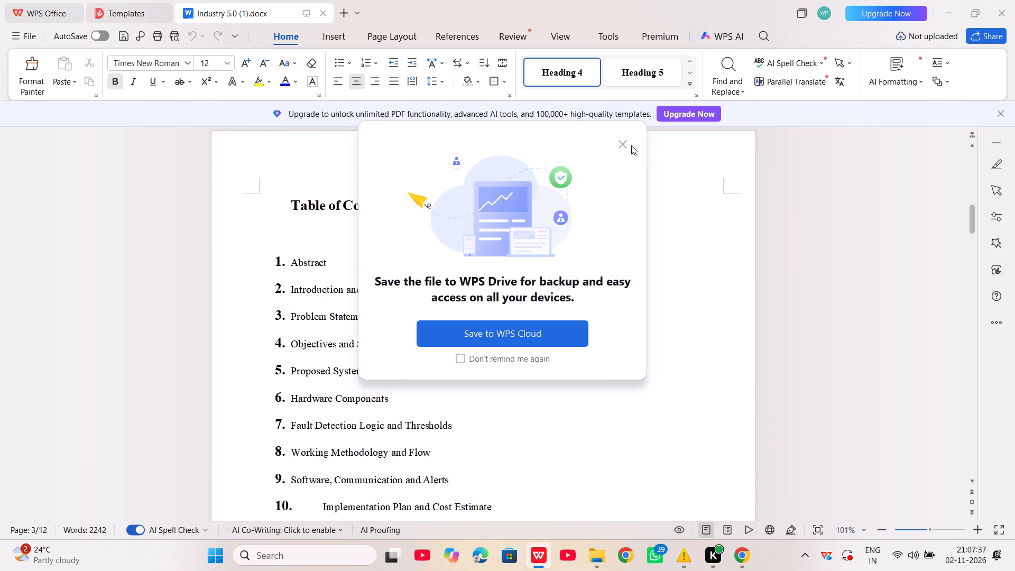
click(626, 143)
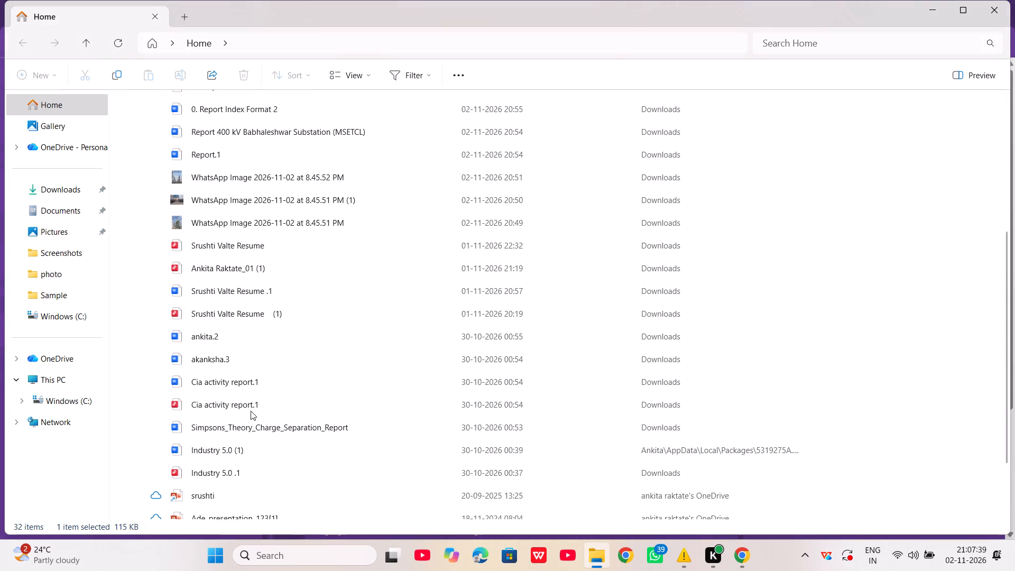
Open the Cia activity report.1 PDF from the recent files with Word.
right_click(218, 411)
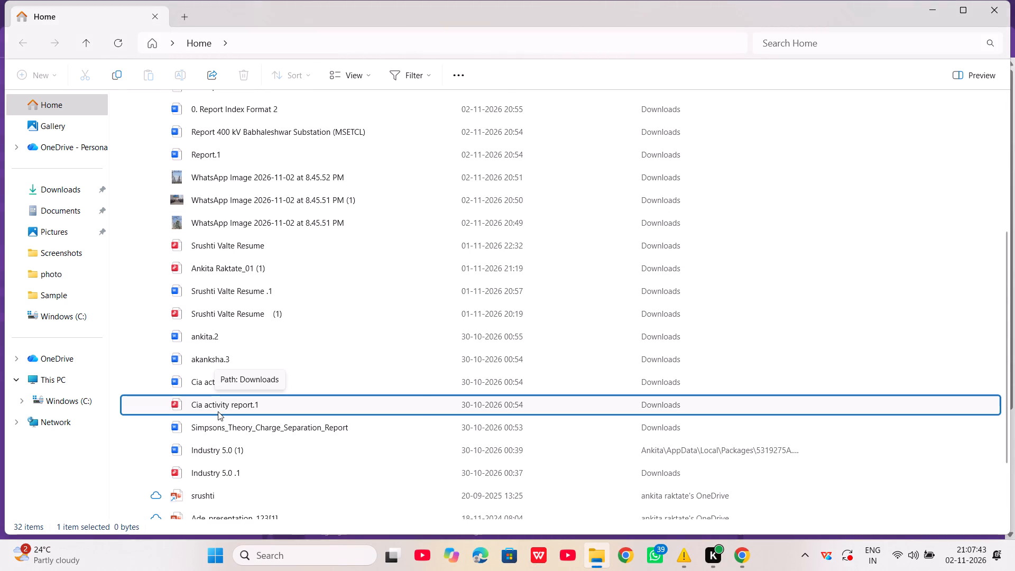
right_click(218, 411)
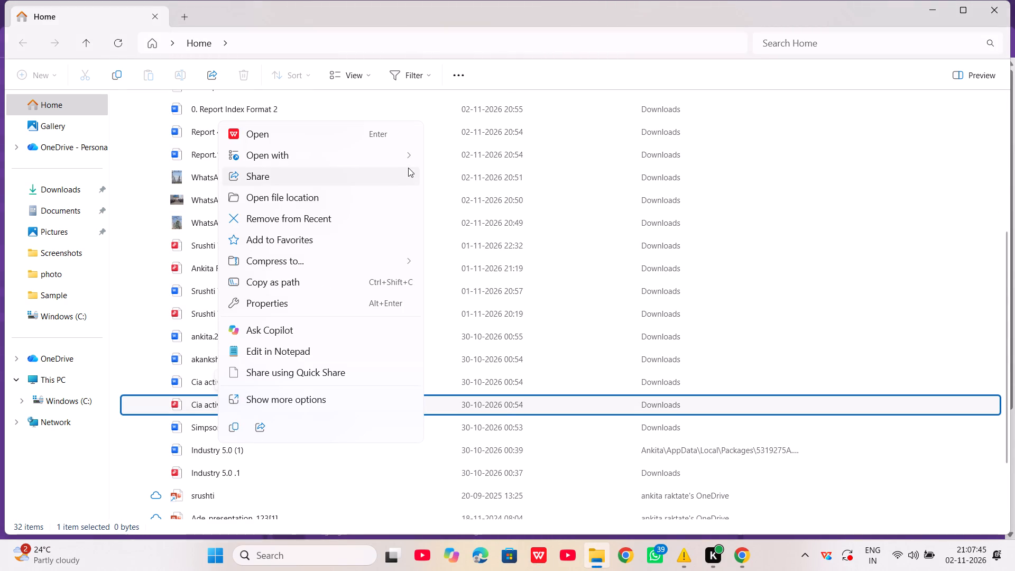
click(453, 226)
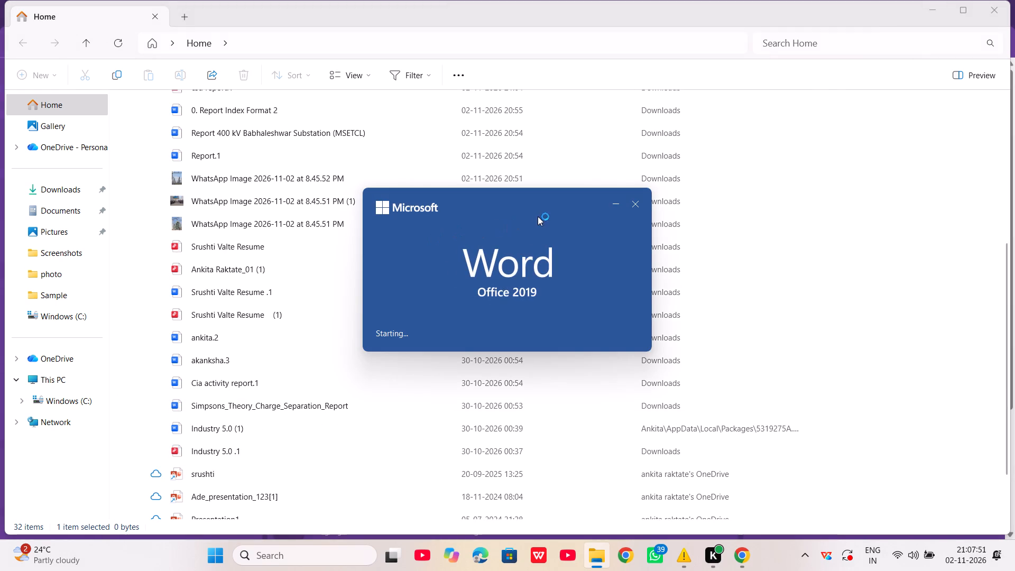
Look through the cover and opening pages of Cia activity report.1 up to the table of contents and close the document.
scroll(530, 260, down, 6)
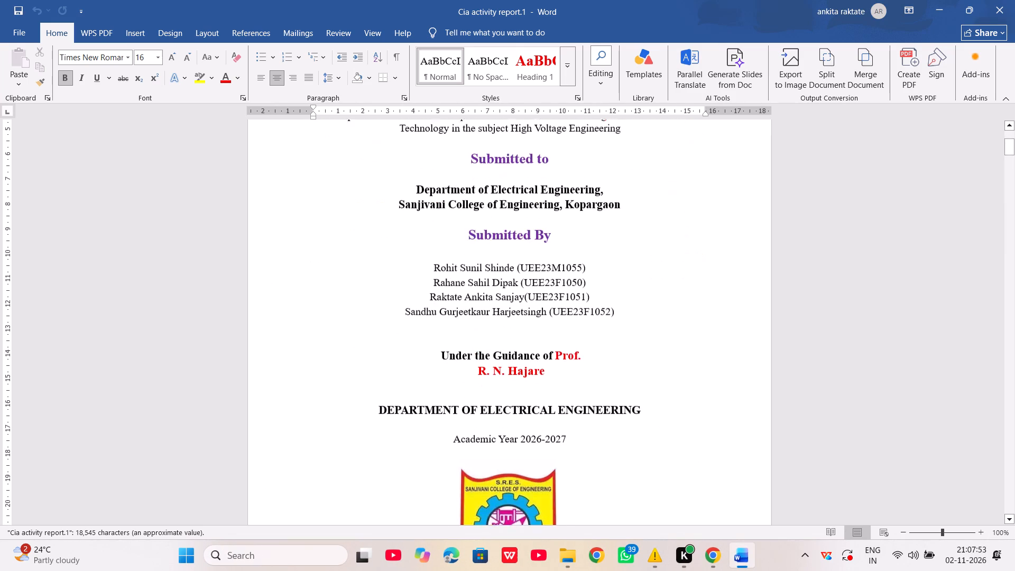
scroll(532, 260, down, 19)
scroll(532, 260, down, 12)
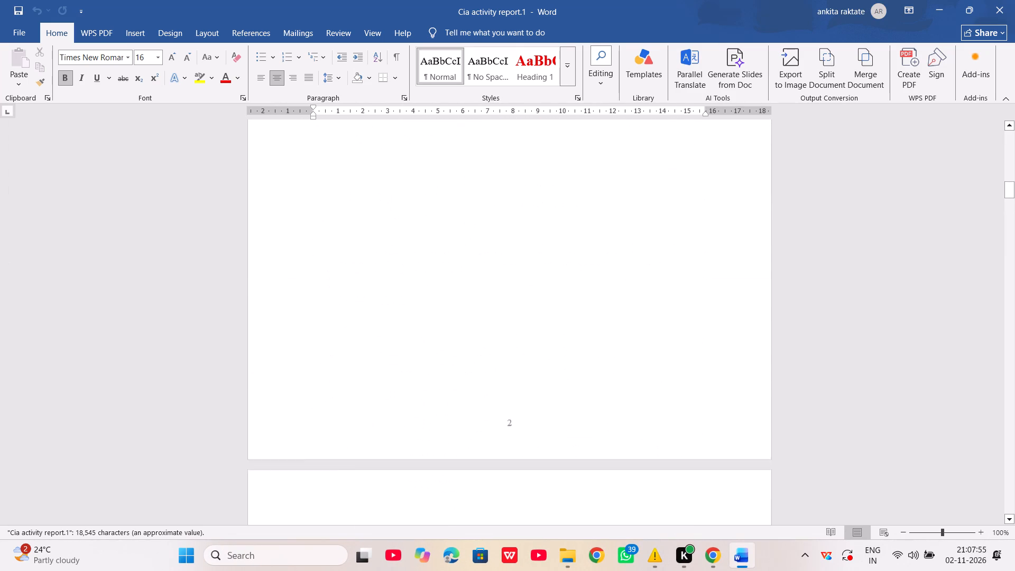
scroll(532, 260, down, 6)
scroll(532, 260, up, 5)
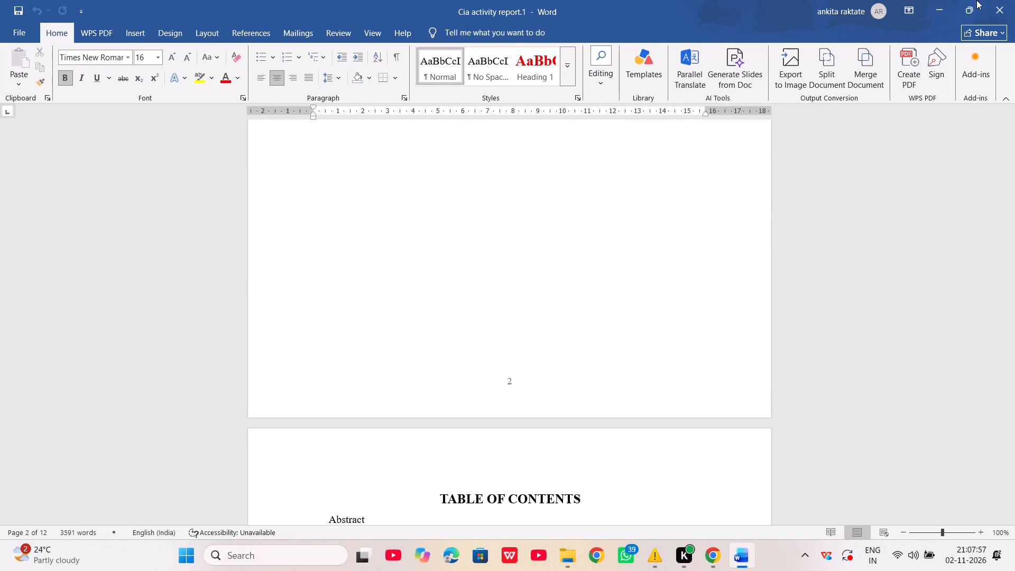
click(991, 0)
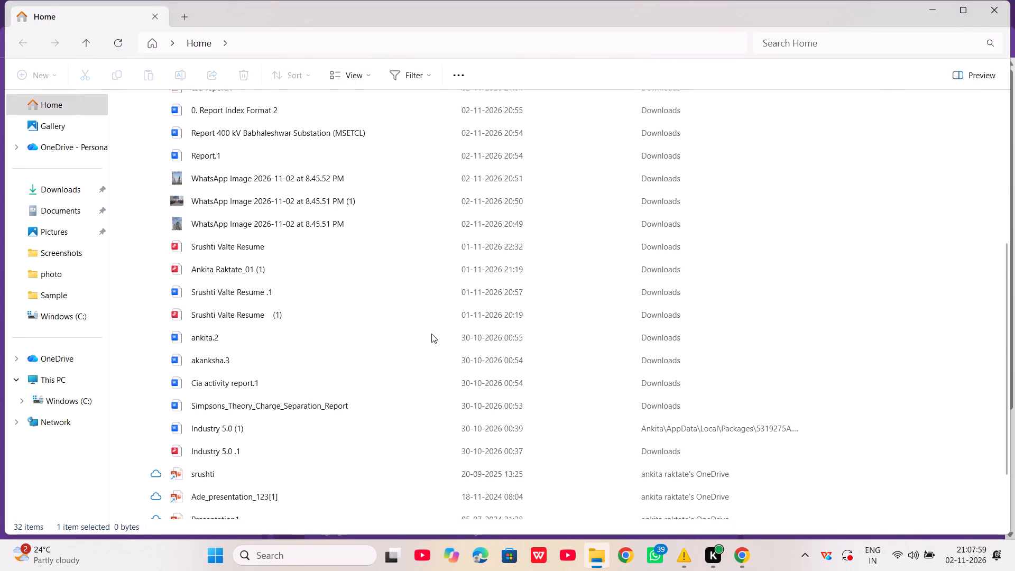
Find the Industry 5.0 .1 PDF among the recent files and open it with Word.
scroll(423, 345, down, 3)
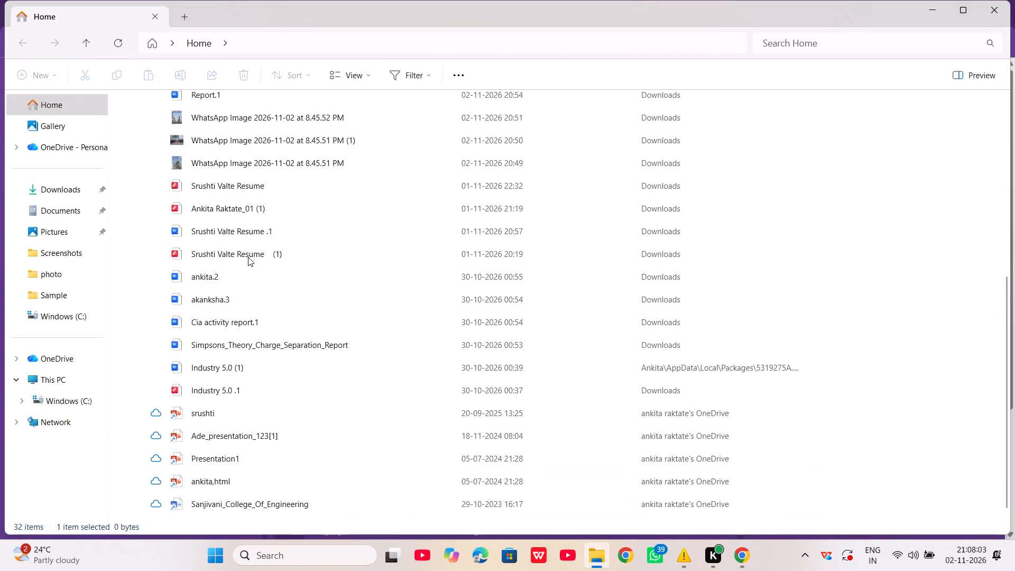
scroll(255, 198, up, 2)
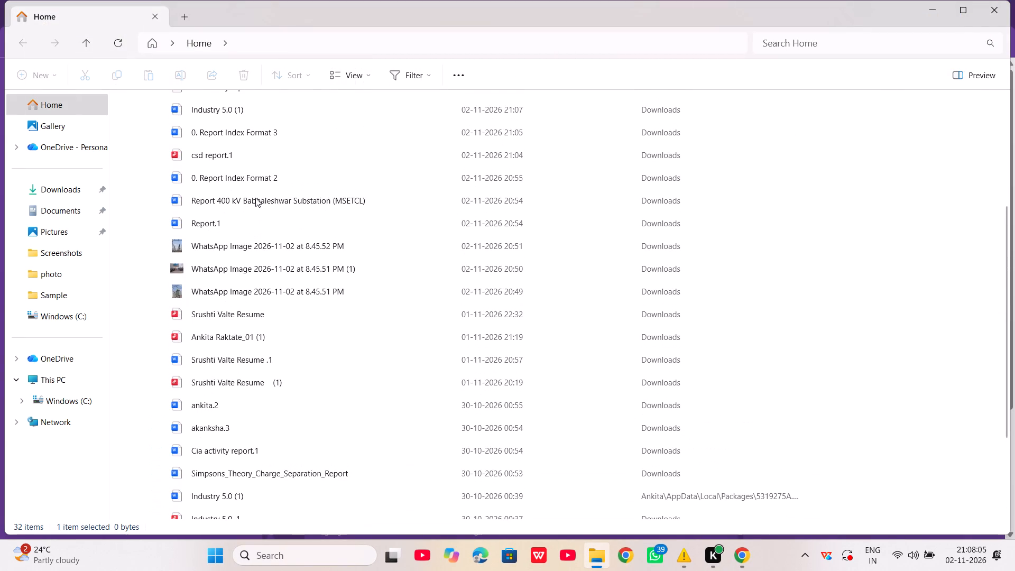
scroll(255, 198, up, 1)
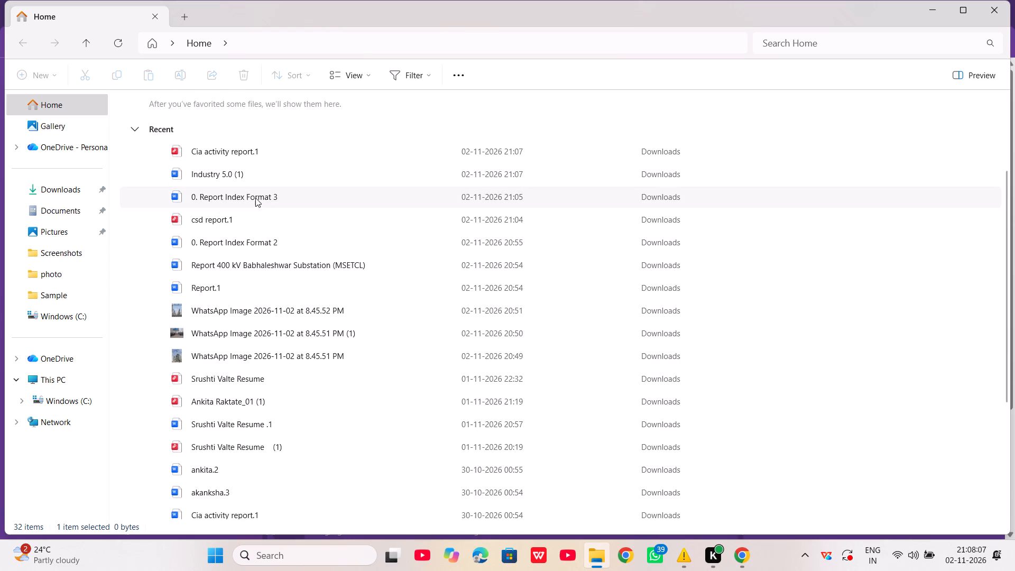
scroll(255, 199, down, 3)
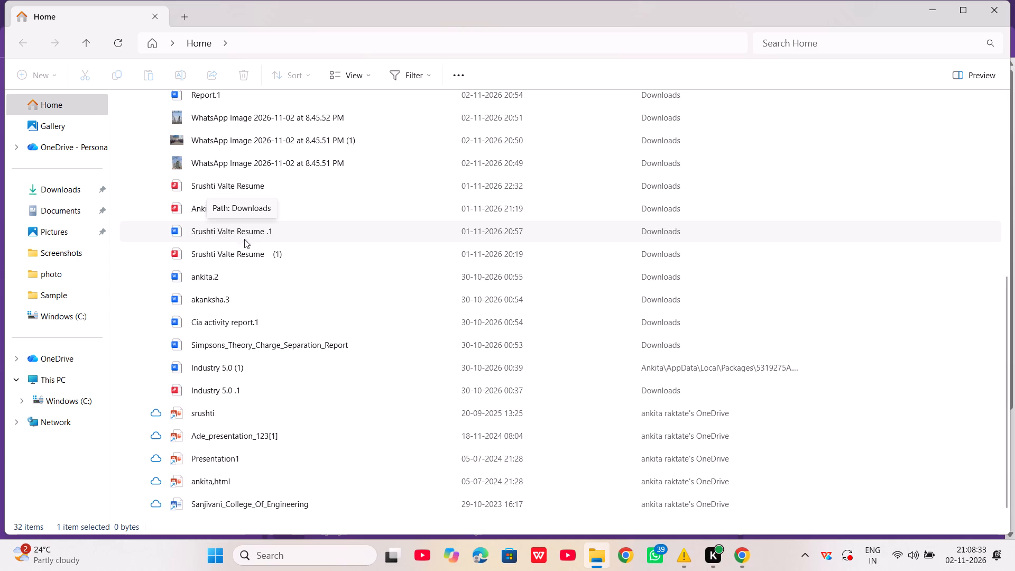
right_click(256, 393)
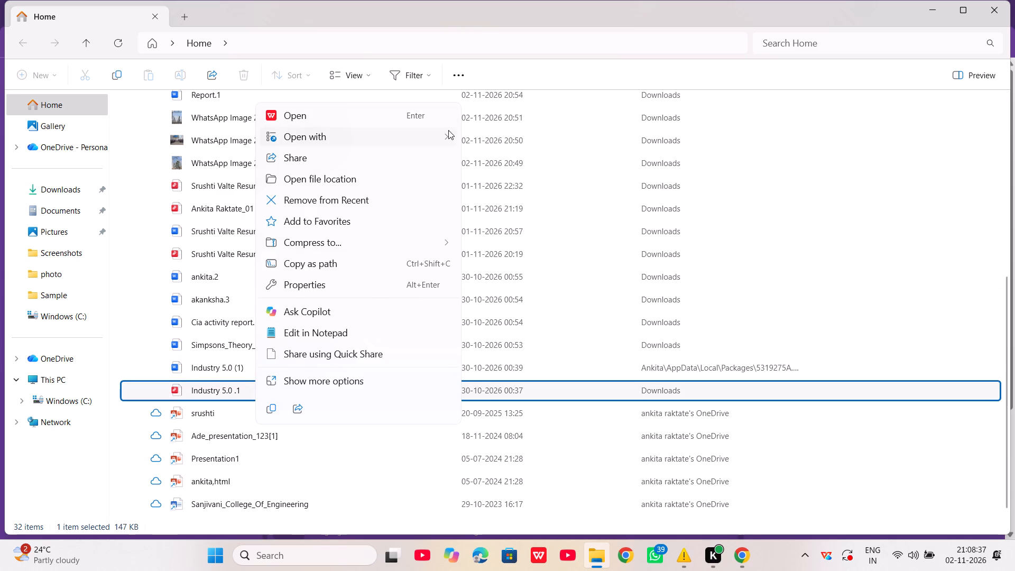
click(484, 199)
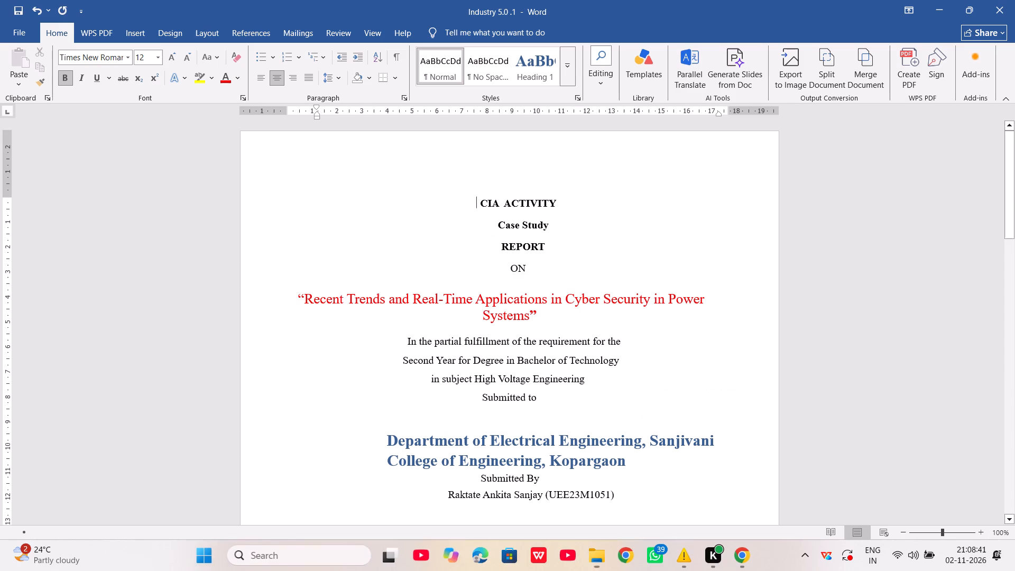
Review the cover page and certificate page of the Industry 5.0 .1 report.
scroll(485, 247, down, 16)
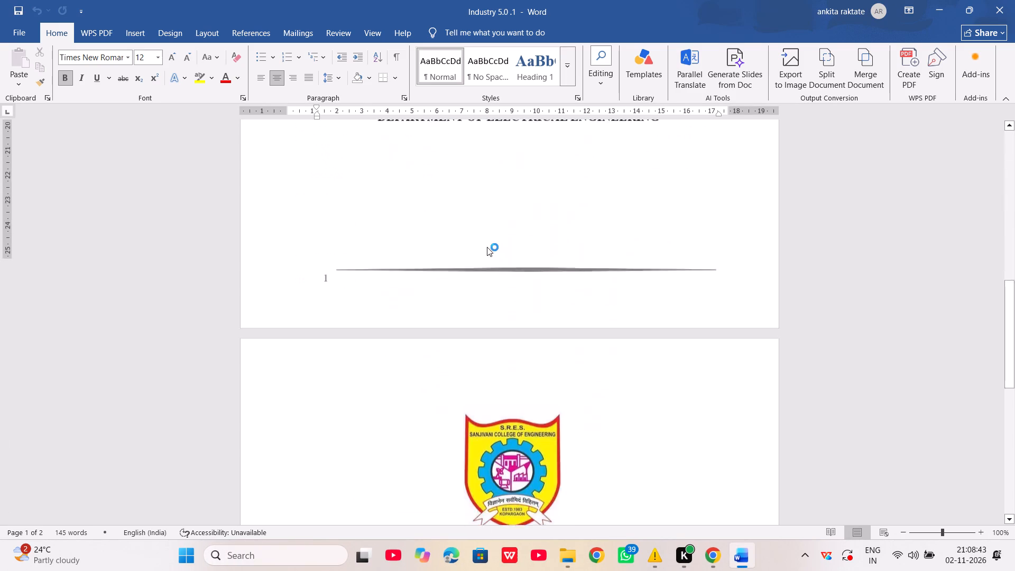
scroll(487, 247, down, 20)
scroll(487, 247, down, 8)
scroll(487, 247, up, 5)
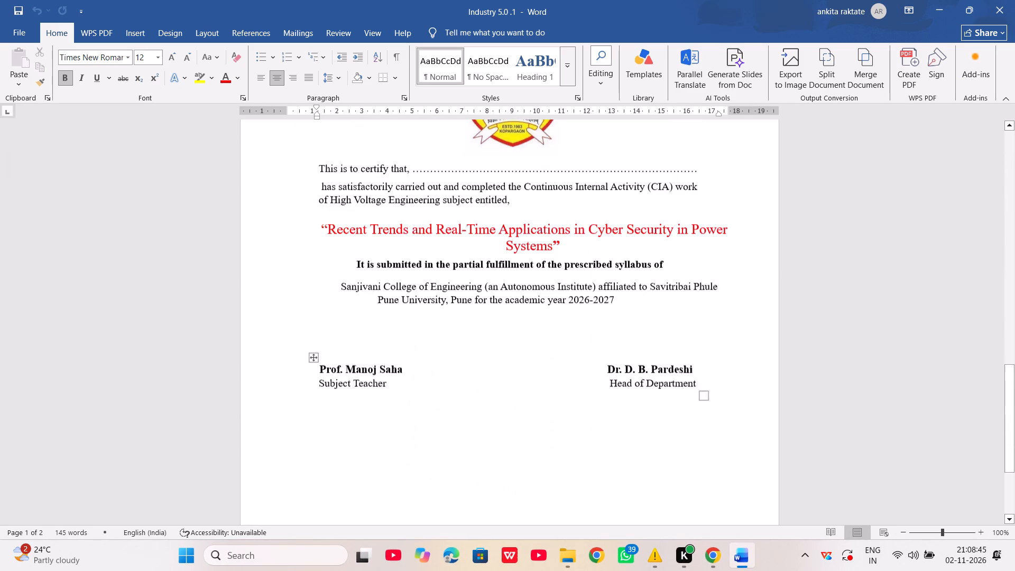
scroll(487, 247, up, 19)
scroll(487, 247, up, 2)
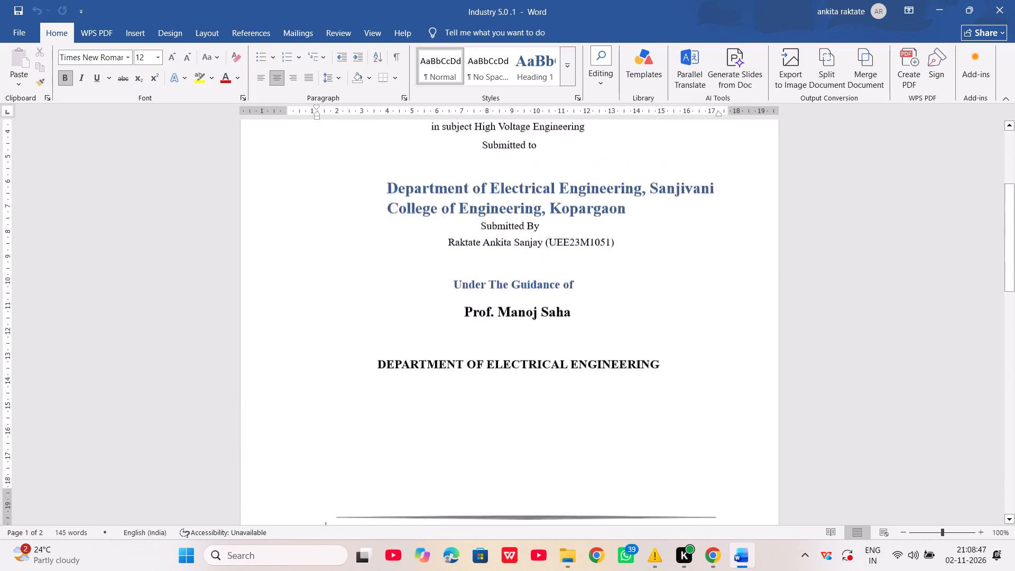
scroll(487, 247, up, 4)
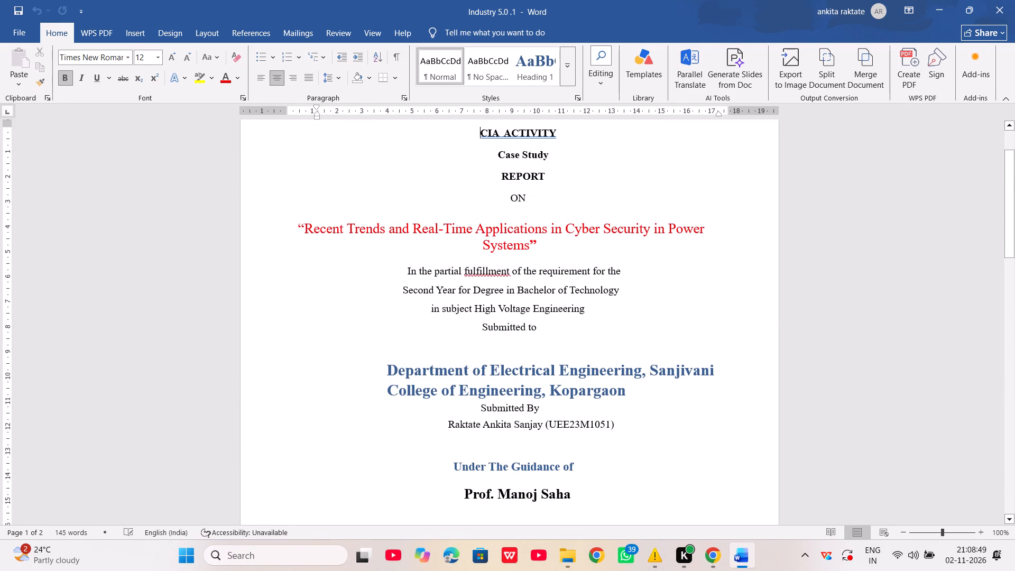
Replace the red report title inside the quotation marks on the cover page with "Industrial Re".
click(306, 225)
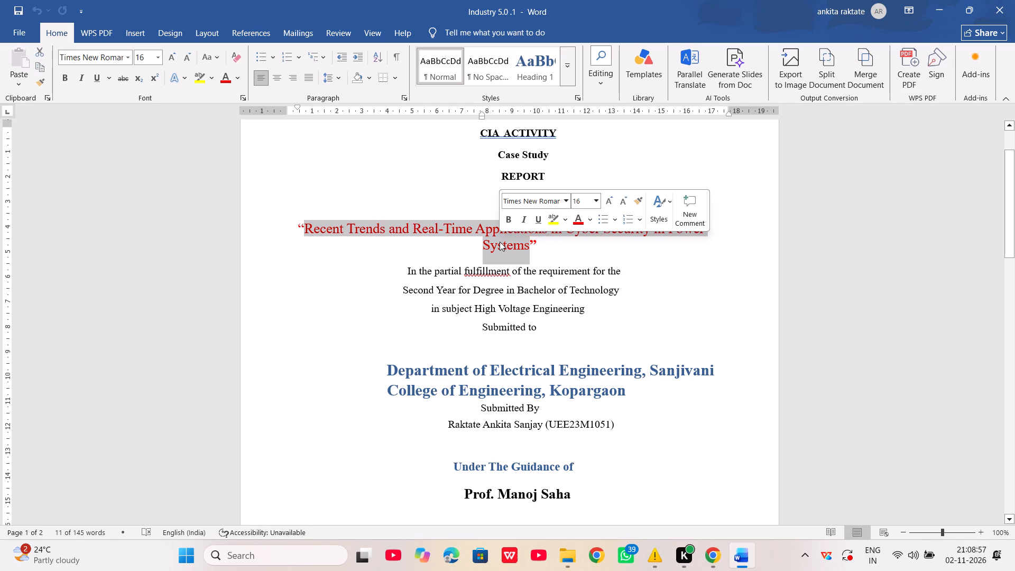
key(BackSpace)
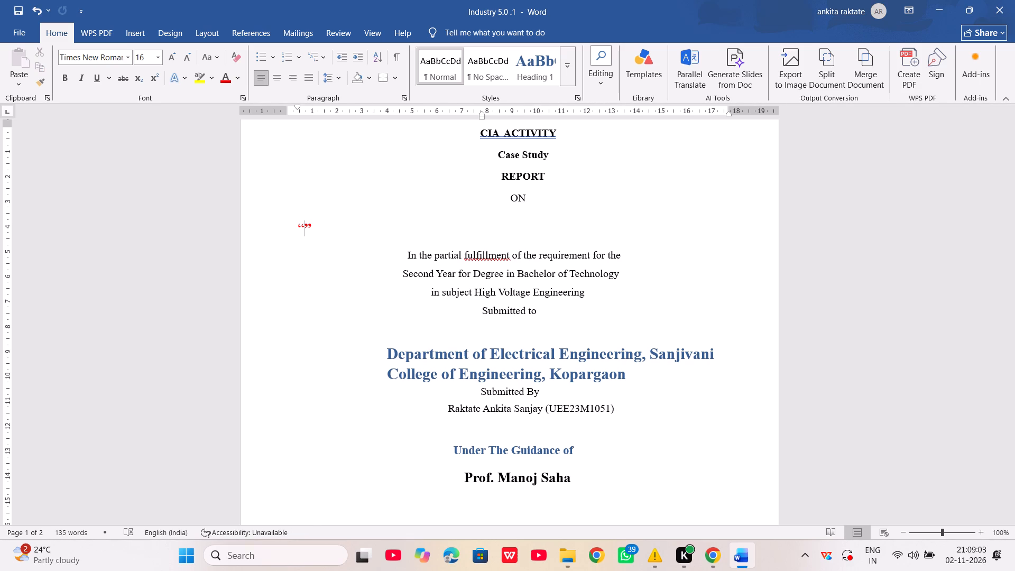
key(shift+i)
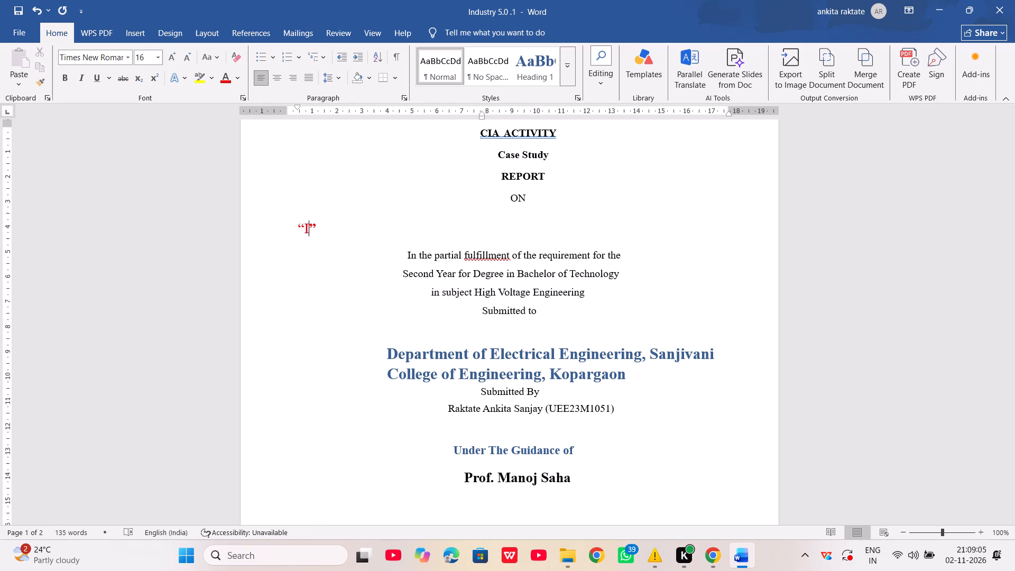
text(ndustrial)
key(space)
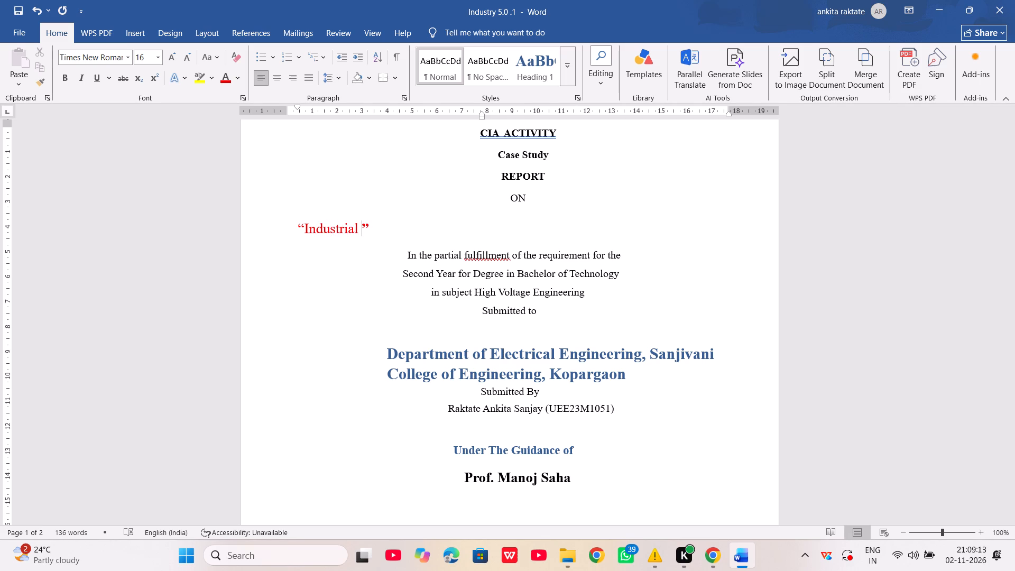
key(r)
key(BackSpace)
text(Re)
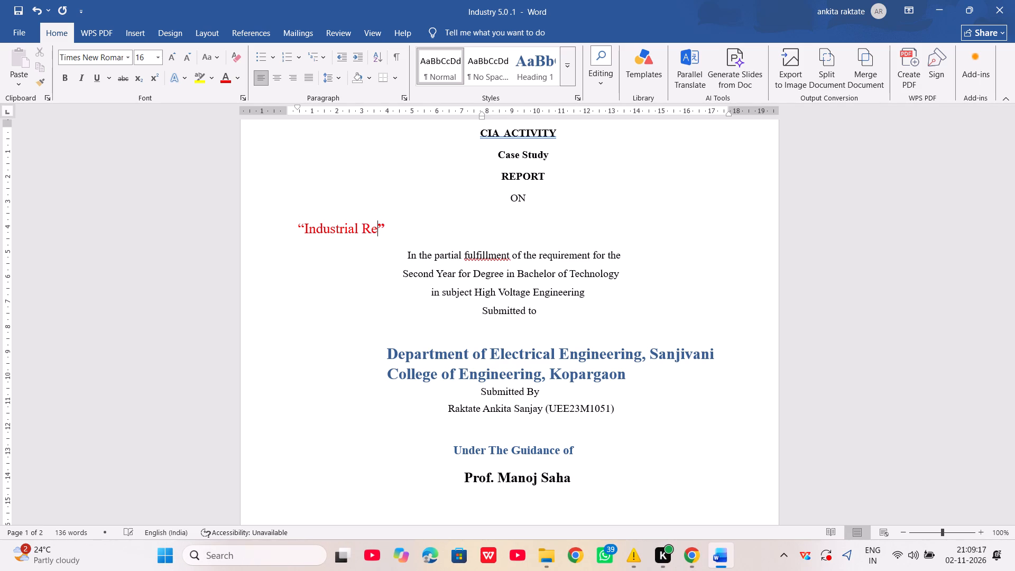
Remove the centring and indentation of the CIA ACTIVITY heading so it starts at the page margin.
scroll(500, 242, up, 3)
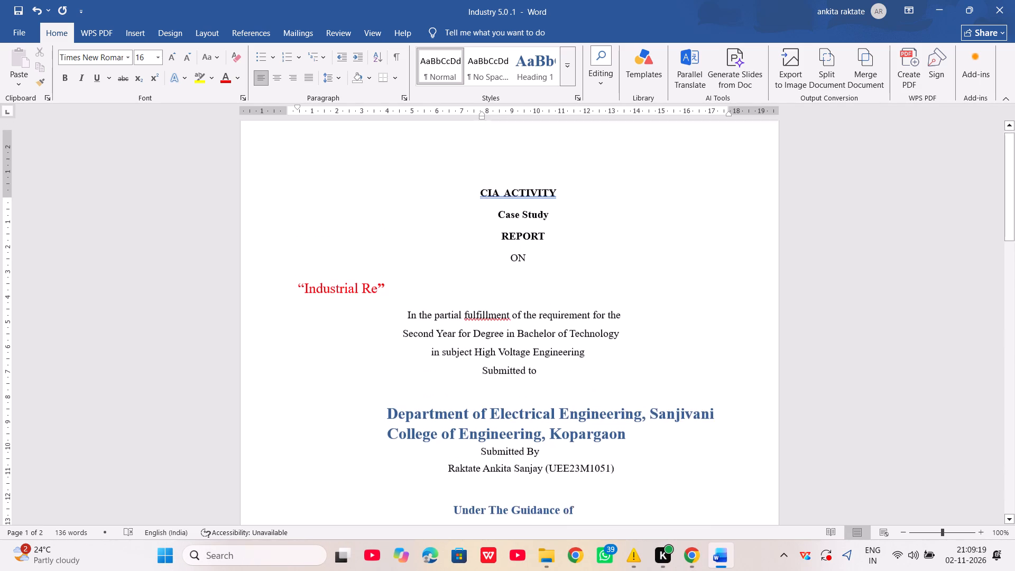
scroll(500, 242, up, 2)
click(478, 203)
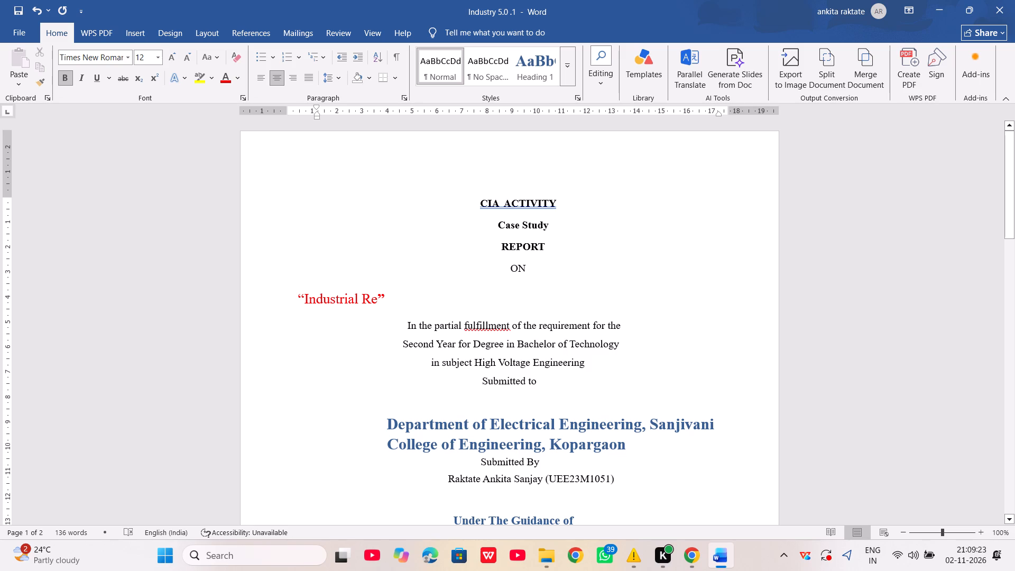
key(BackSpace)
key(BackSpace)
key(BackSpace)
key(BackSpace)
key(BackSpace)
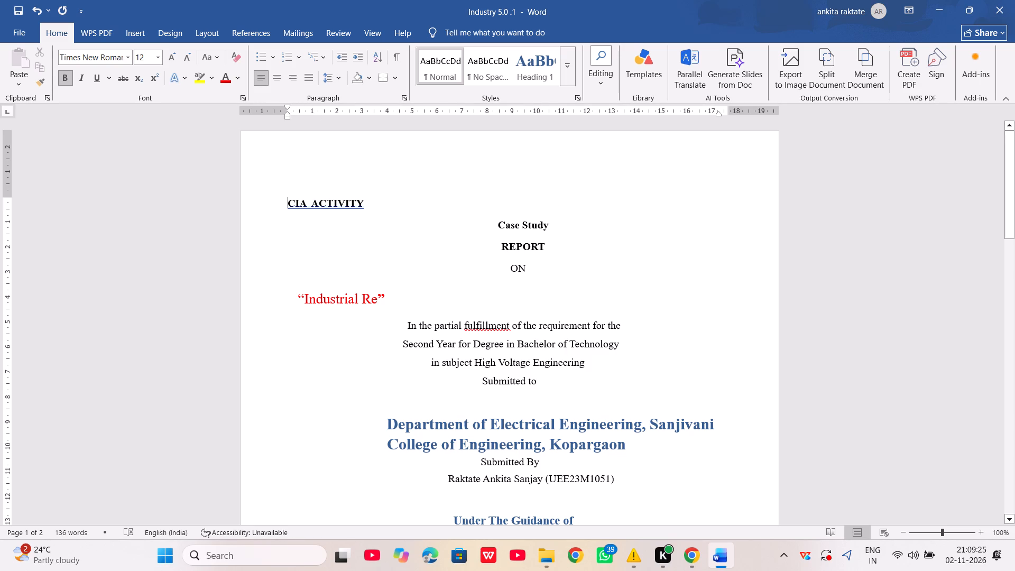
key(Return)
key(BackSpace)
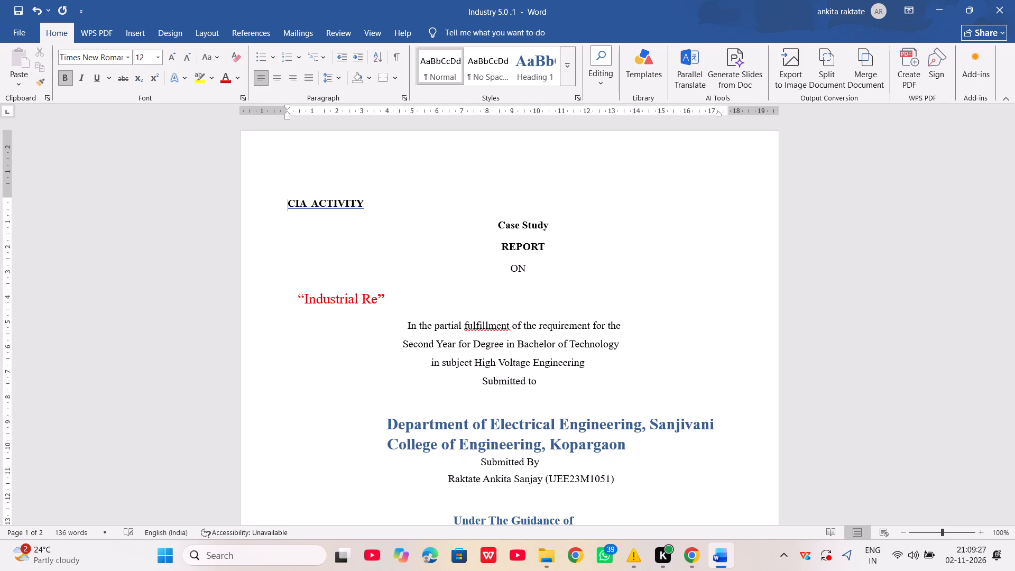
Insert spaces before the CIA ACTIVITY heading to move it back to the middle of the page, above Case Study.
key(space)
key(space)
key(space)
key(space)
key(space)
key(space)
key(space)
key(space)
key(space)
key(space)
key(space)
key(space)
key(space)
key(space)
key(space)
key(space)
key(space)
key(space)
key(space)
key(space)
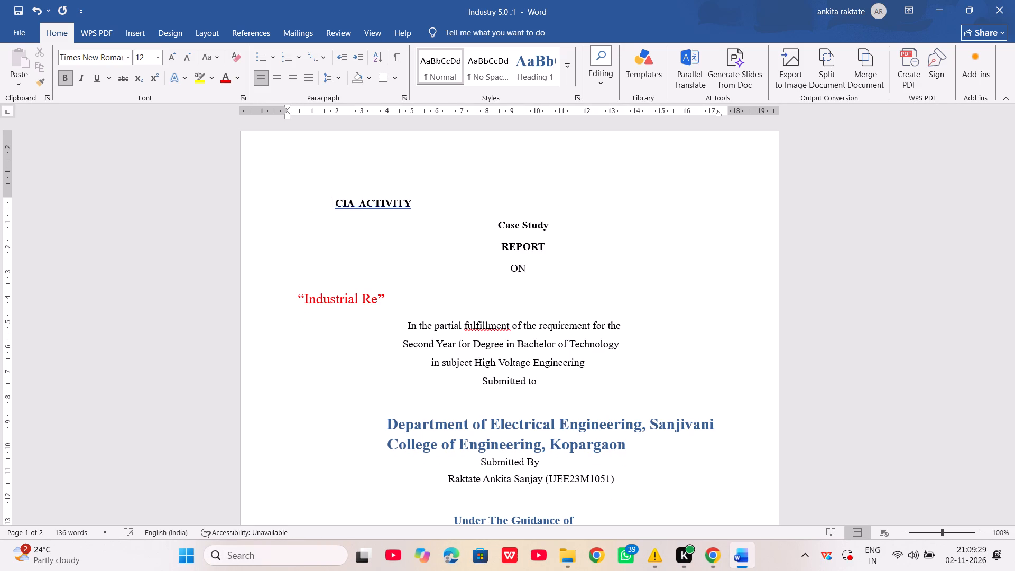
key(space)
key(space)
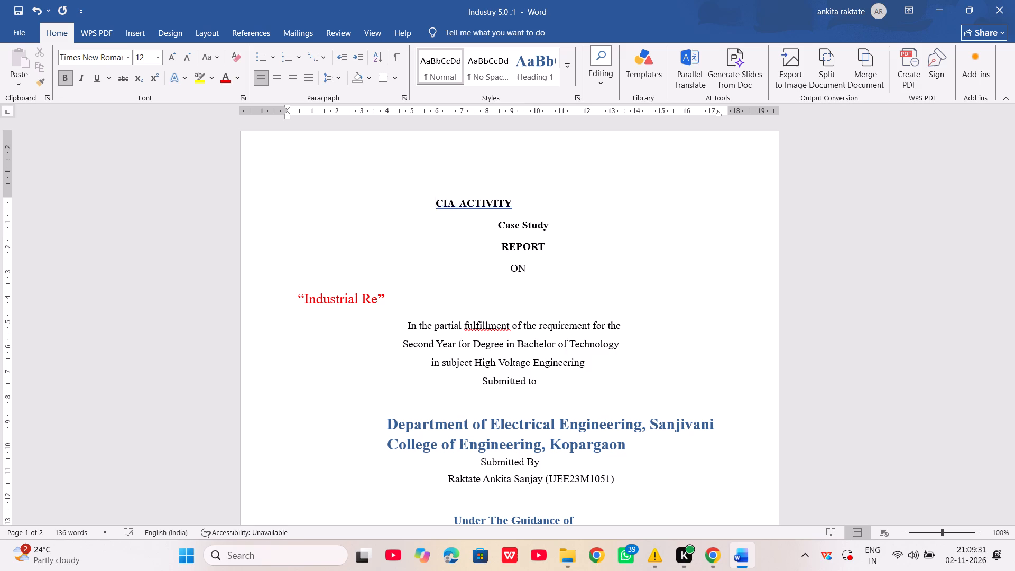
key(space)
key(space)
key(space)
key(space)
key(space)
key(space)
key(space)
key(space)
key(space)
key(space)
key(space)
key(space)
key(space)
key(space)
key(space)
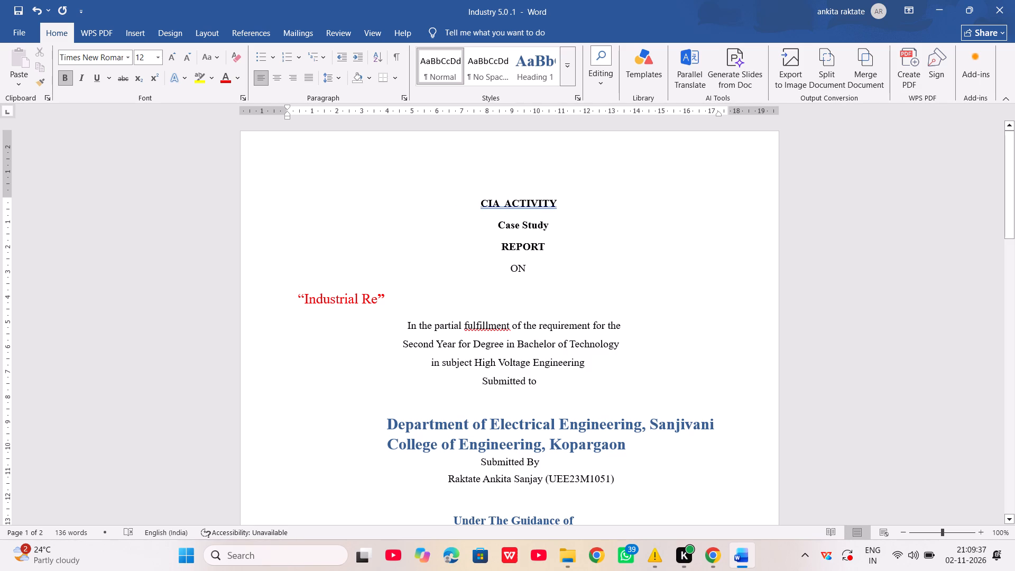
Delete the Case Study line between CIA ACTIVITY and REPORT on the cover page.
drag(548, 225, 478, 228)
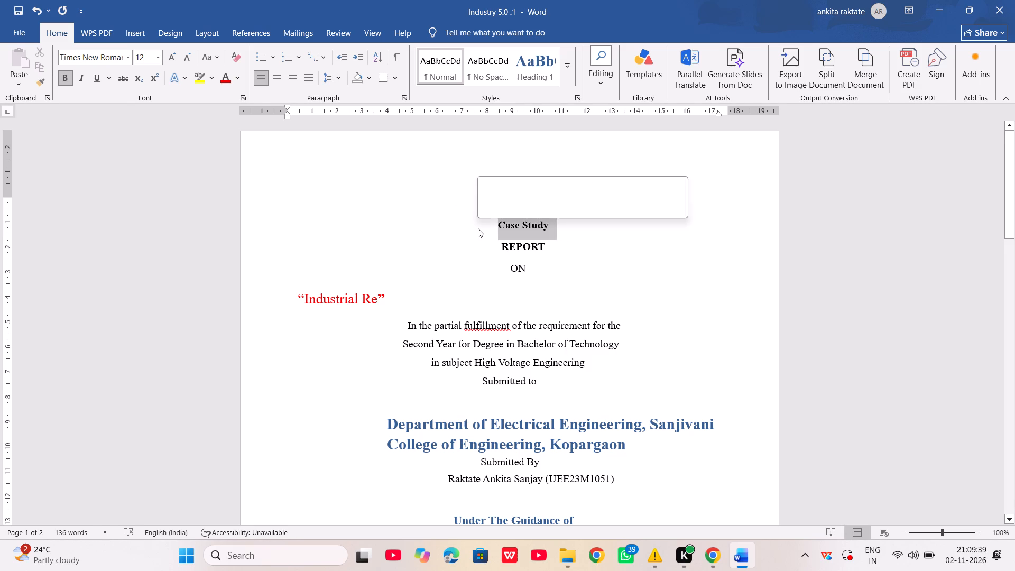
key(BackSpace)
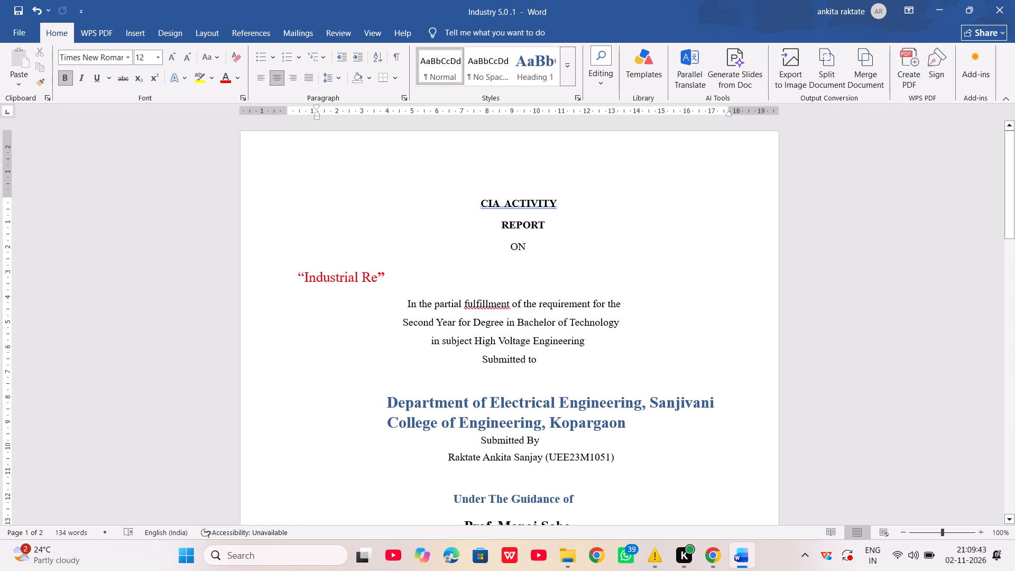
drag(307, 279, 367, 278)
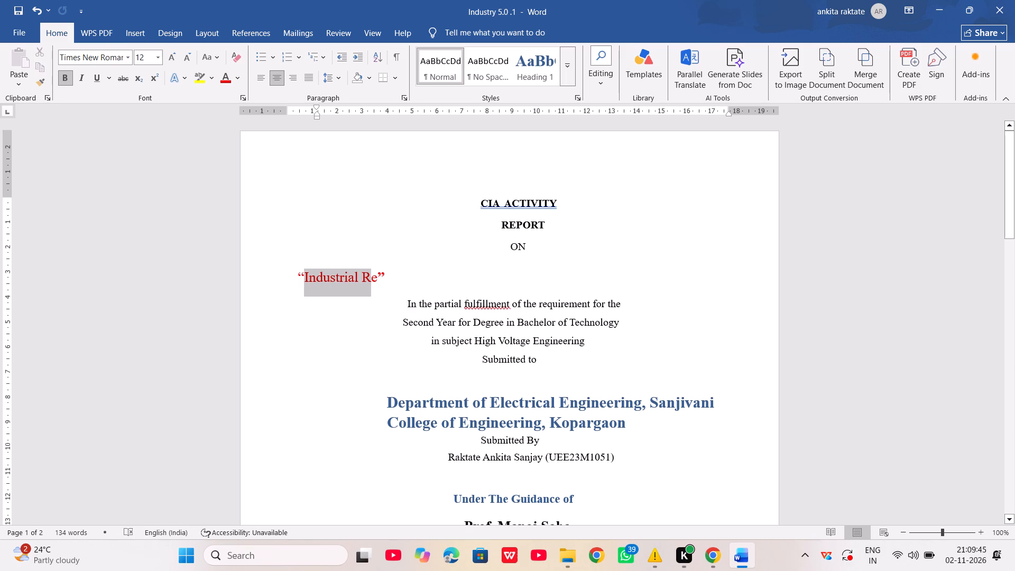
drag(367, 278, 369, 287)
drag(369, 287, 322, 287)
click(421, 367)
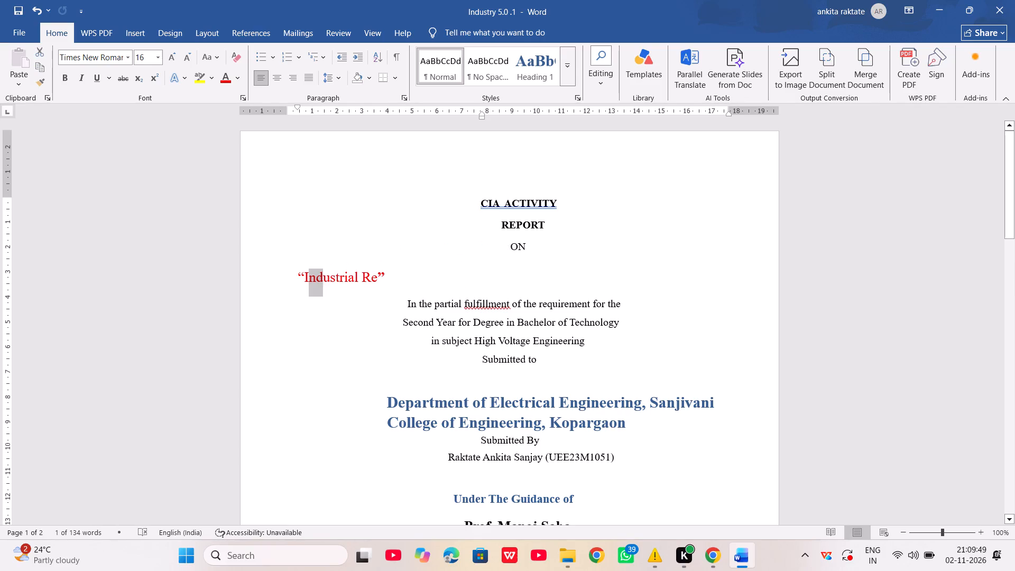
Switch to File Explorer and open the recent PDF Cia activity report.1 to view its cover page, closing it again.
click(587, 559)
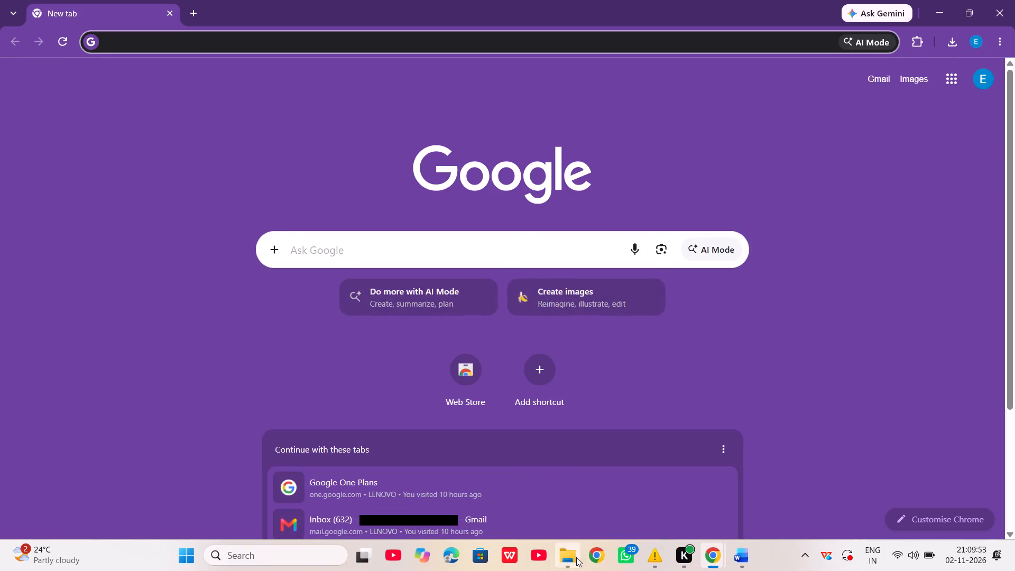
click(571, 559)
scroll(362, 260, up, 8)
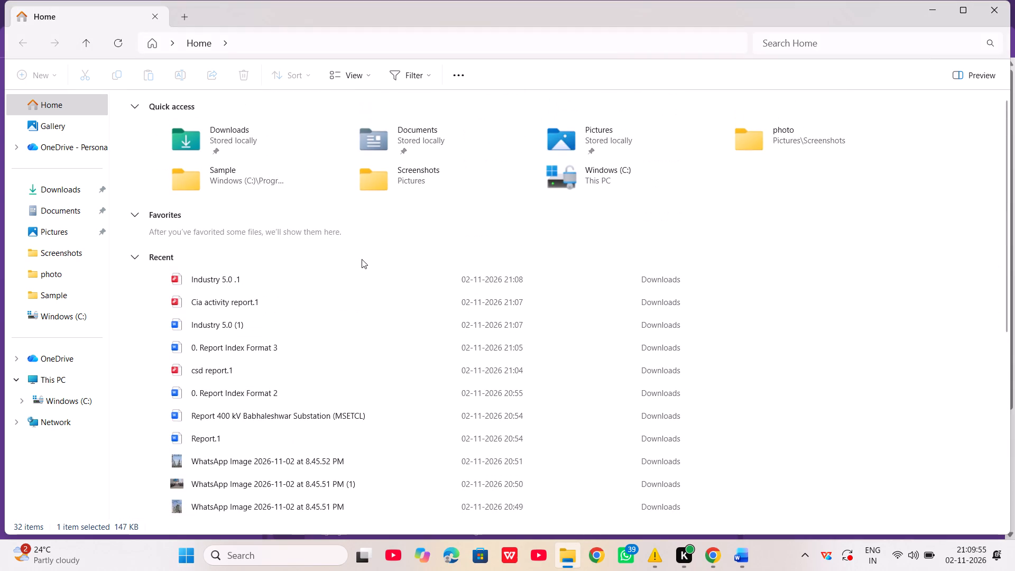
double_click(338, 310)
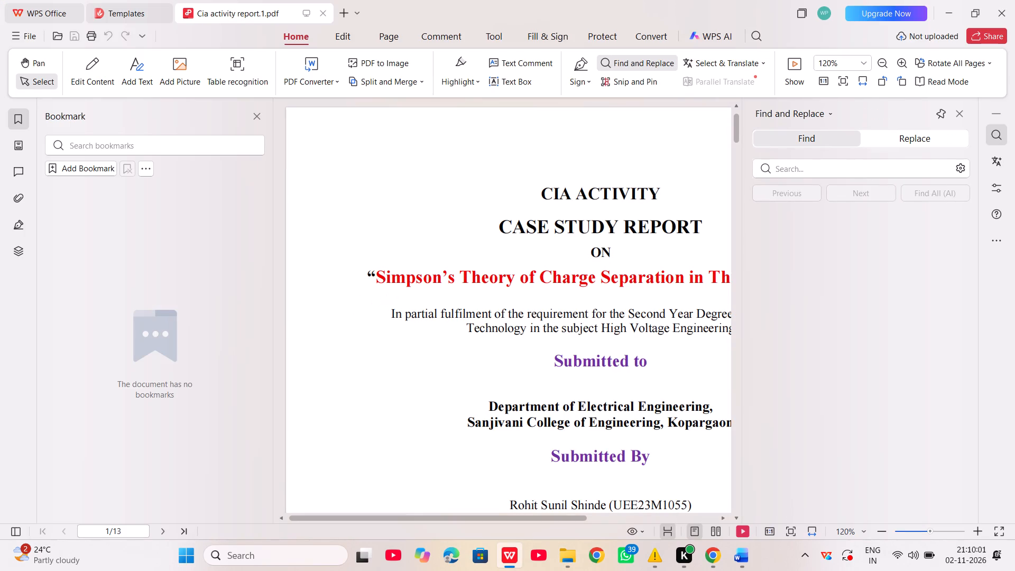
click(1004, 17)
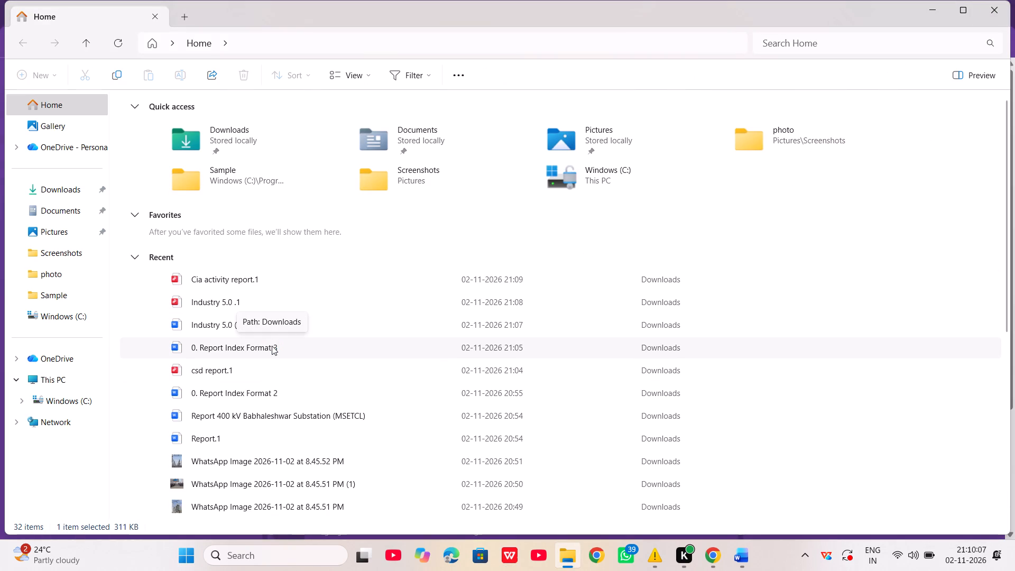
Open Report 400 kV Babhaleshwar Substation (MSETCL) from Downloads in Word and copy "400 kV Babhaleshwar Substation" from its title.
click(51, 186)
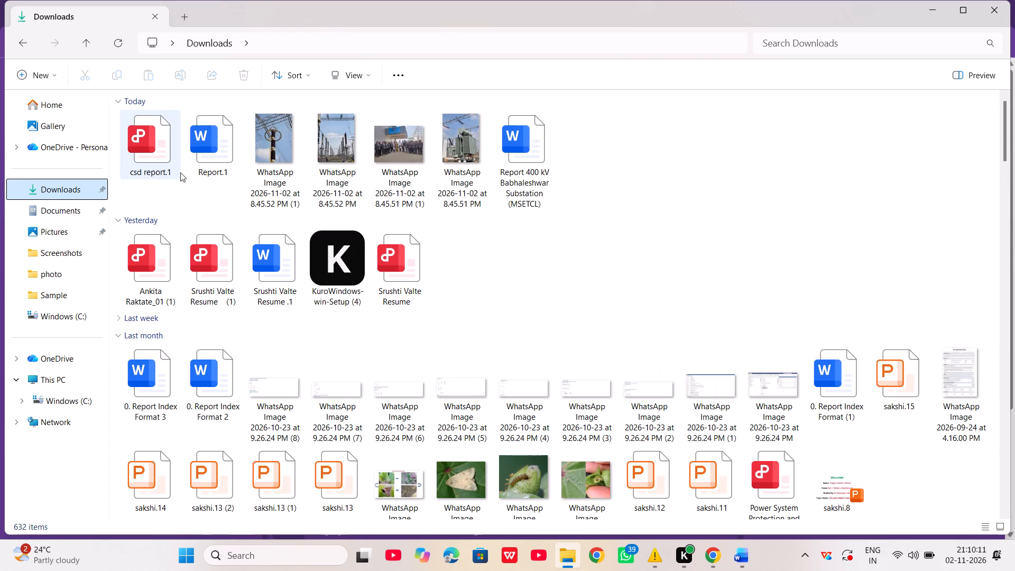
right_click(530, 158)
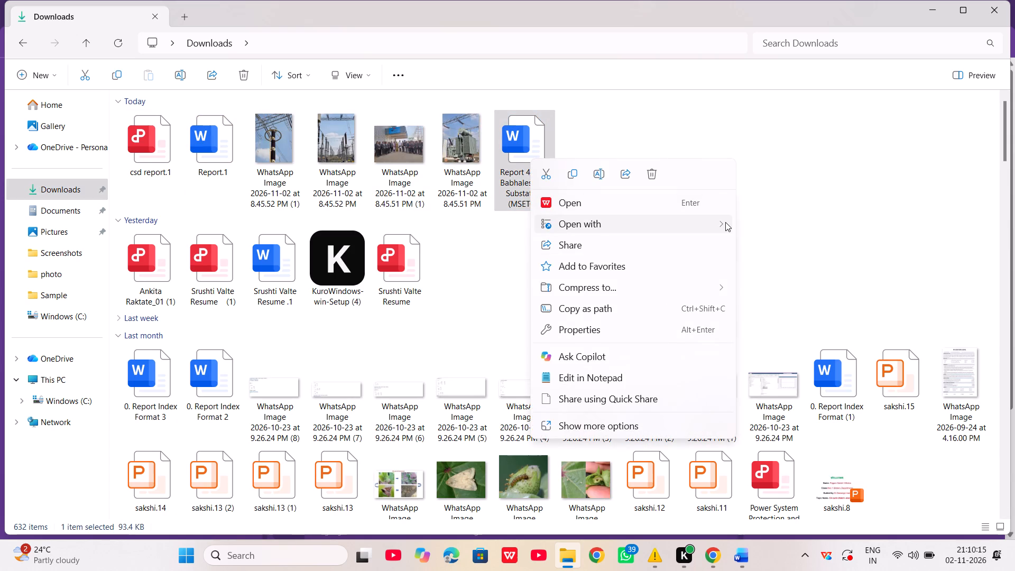
click(792, 222)
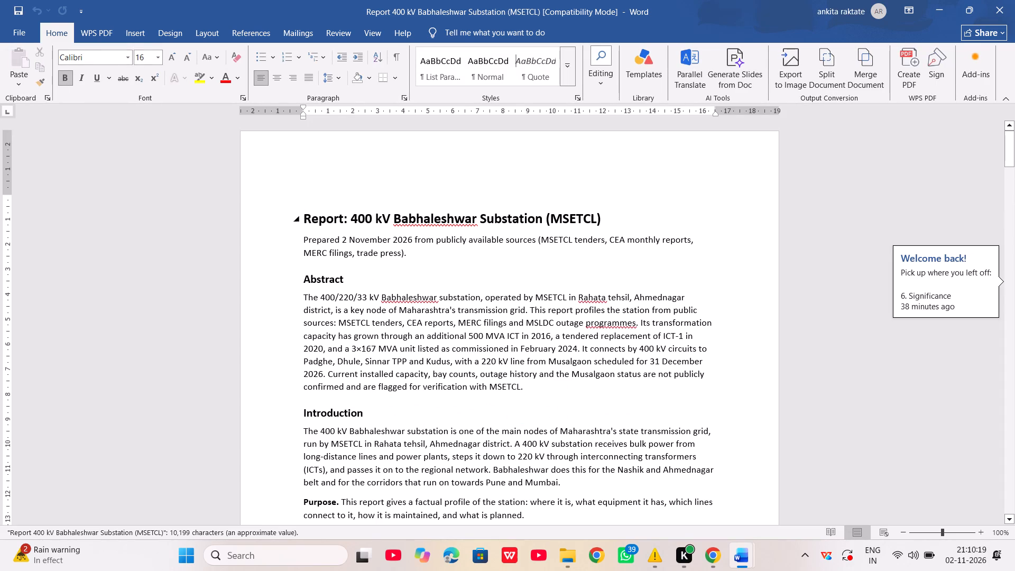
drag(546, 216, 419, 221)
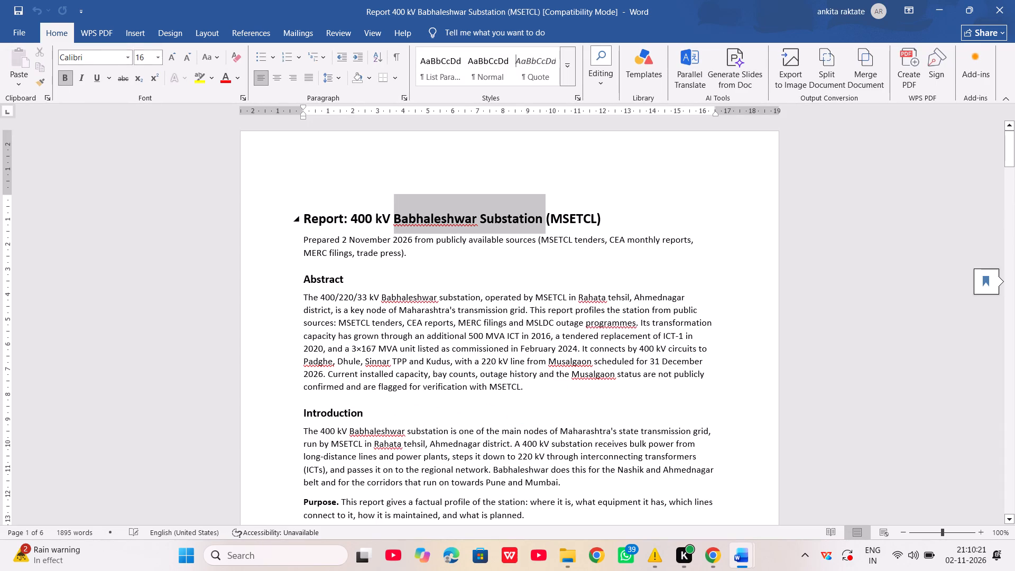
drag(419, 221, 350, 225)
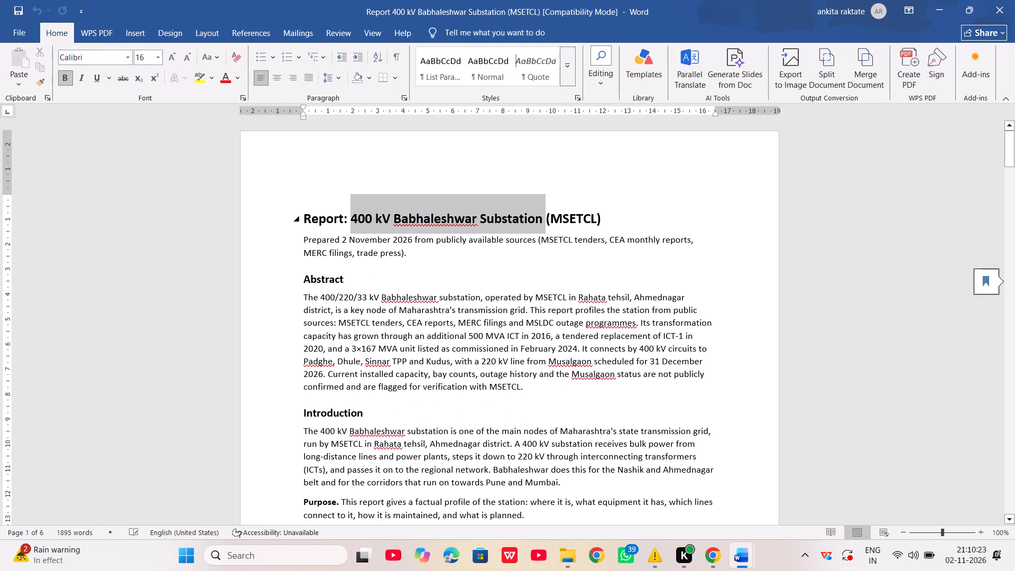
key(ctrl+c)
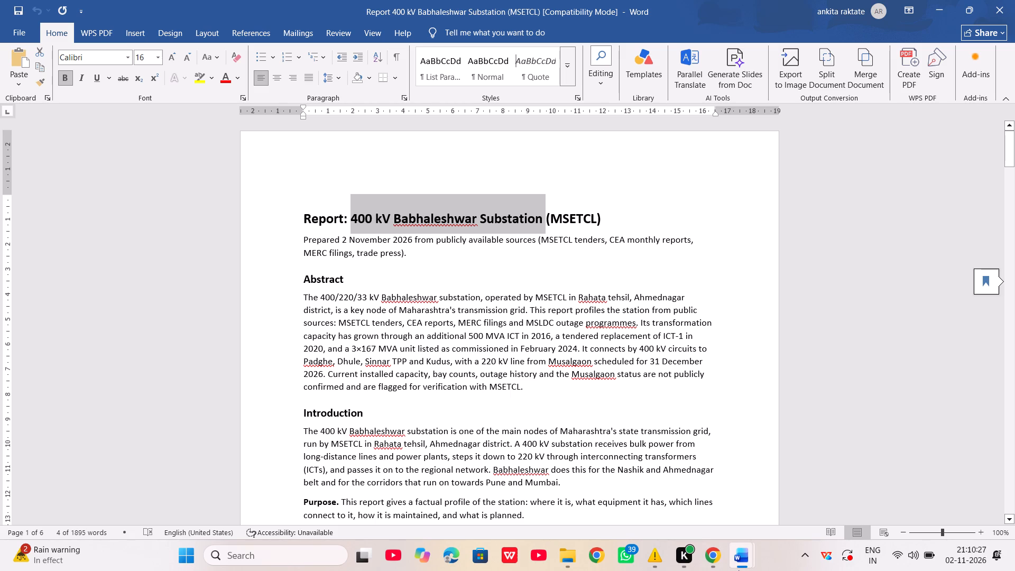
Return to the Industry 5.0 .1 document and insert spaces before the red quoted title to move it beneath ON.
click(742, 555)
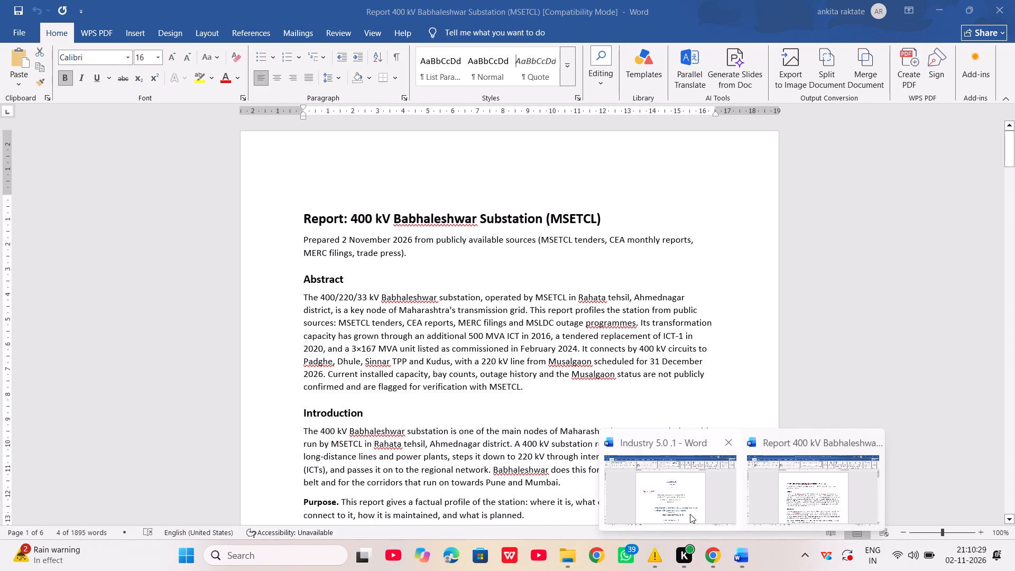
click(690, 514)
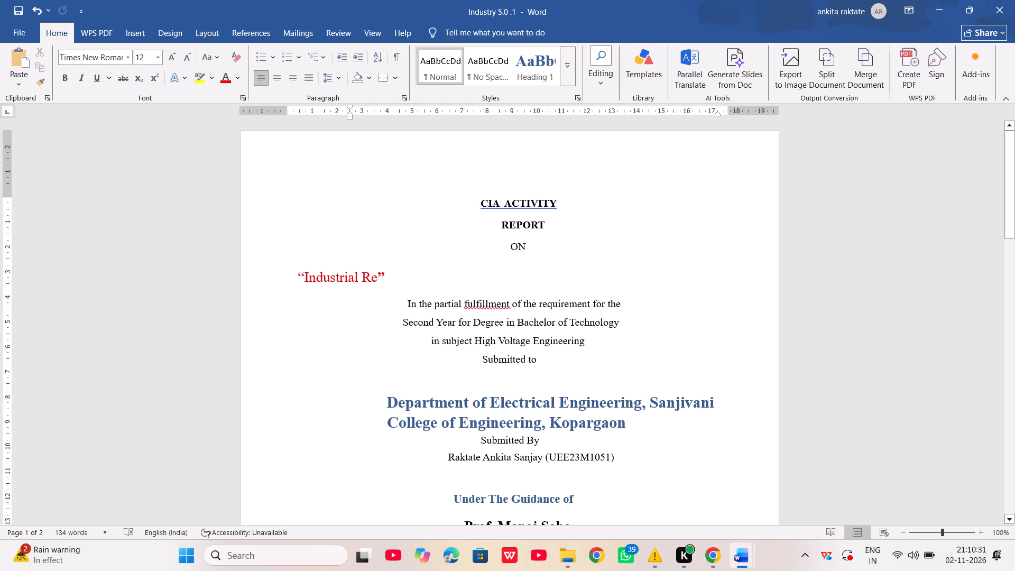
click(297, 276)
key(space)
key(space)
key(space)
key(space)
key(space)
key(space)
key(space)
key(space)
key(space)
key(space)
key(space)
key(space)
key(space)
key(space)
key(space)
key(space)
key(space)
key(space)
key(space)
key(space)
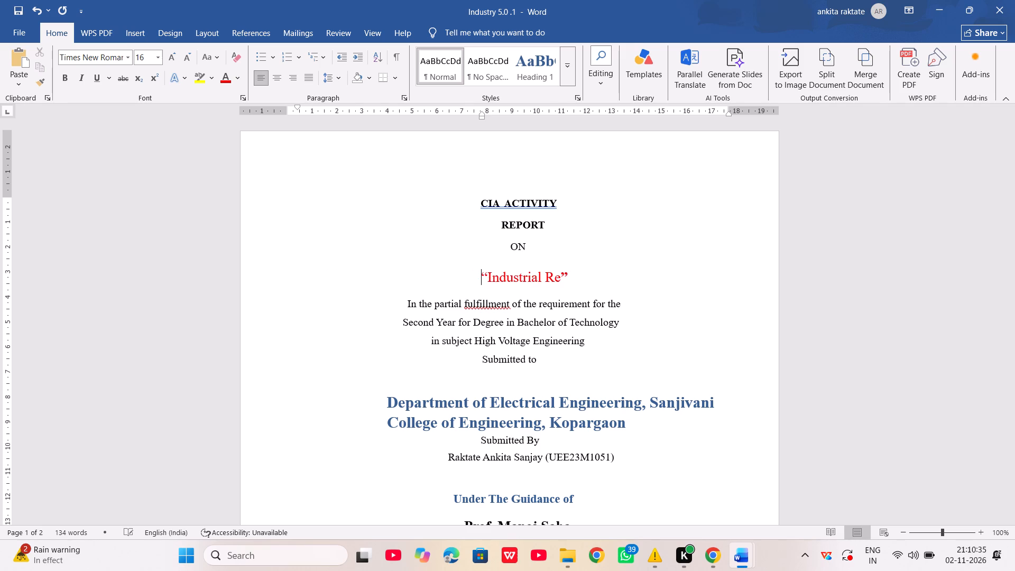
key(space)
key(space)
key(space)
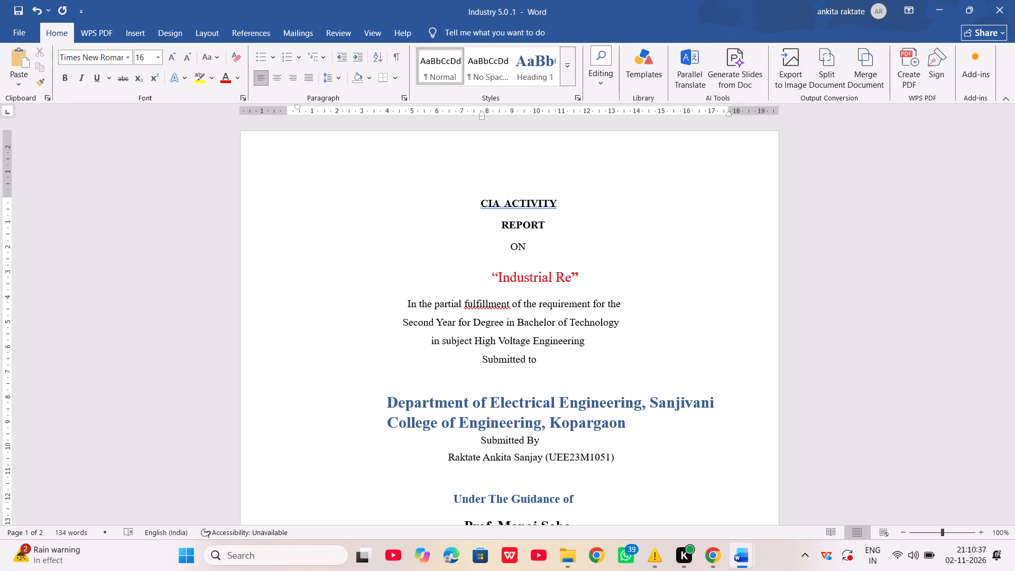
key(BackSpace)
key(BackSpace)
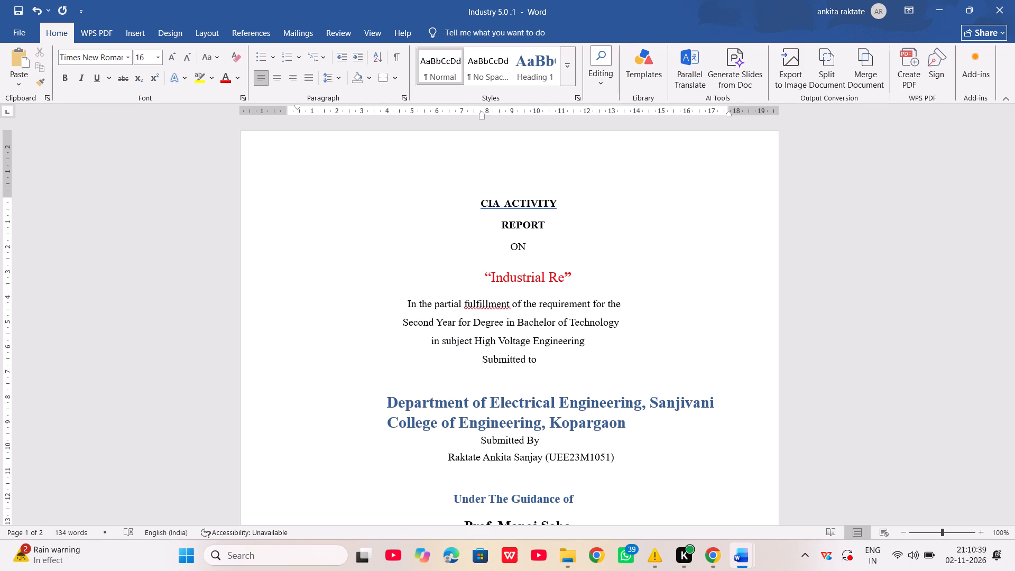
Replace "Industrial Re" inside the quotation marks with the copied text "400 kV Babhaleshwar Substation".
drag(561, 282, 492, 277)
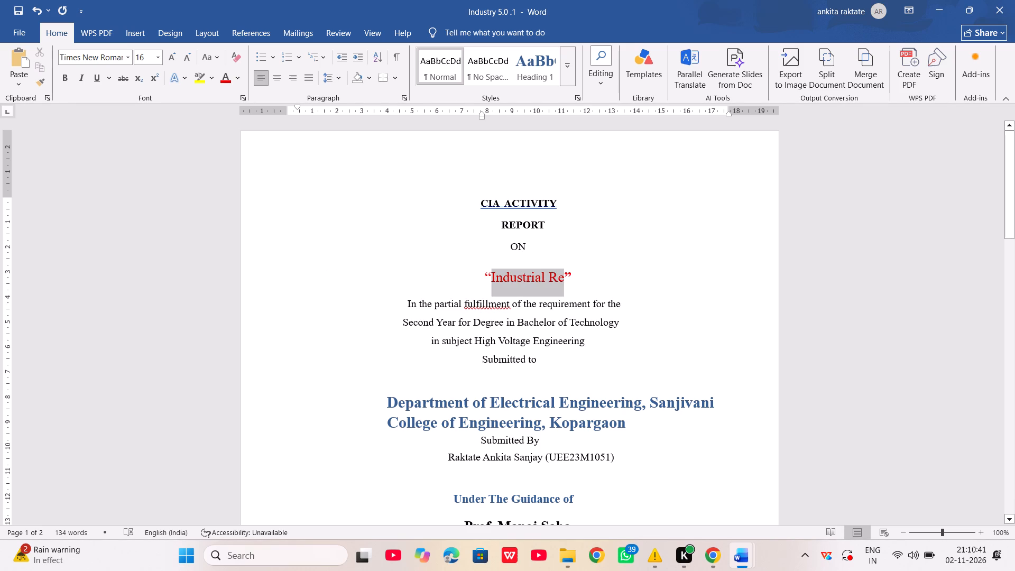
drag(492, 277, 493, 277)
key(BackSpace)
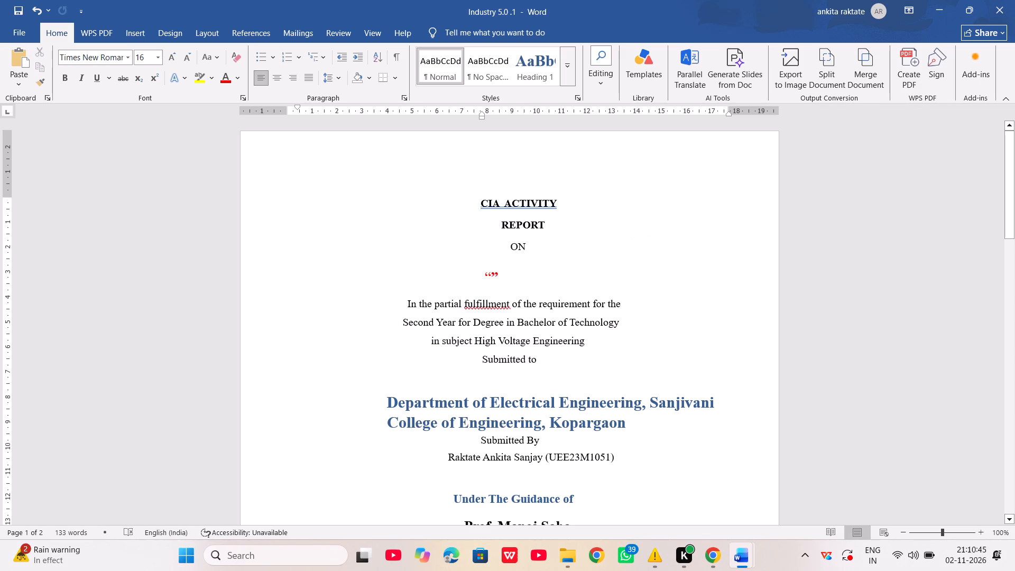
key(ctrl+v)
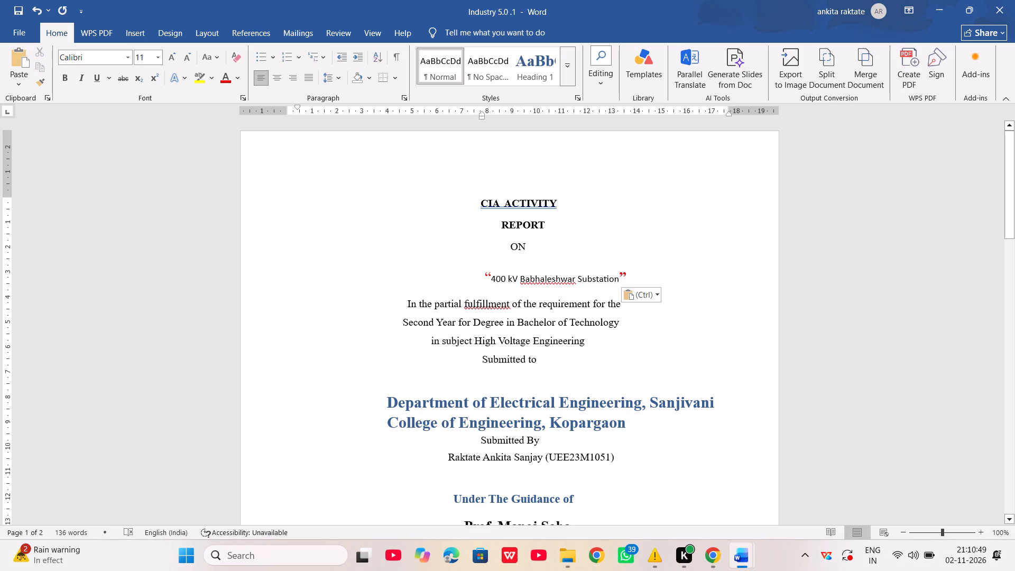
Format the pasted title text 400 kV Babhaleshwar Substation as size 18, red and bold.
drag(621, 282, 498, 278)
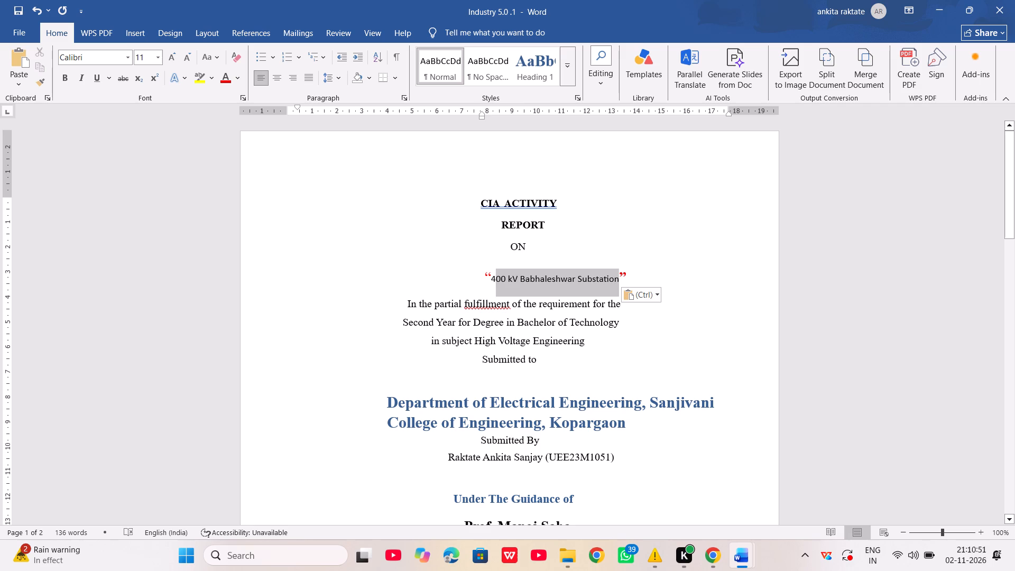
drag(498, 278, 492, 282)
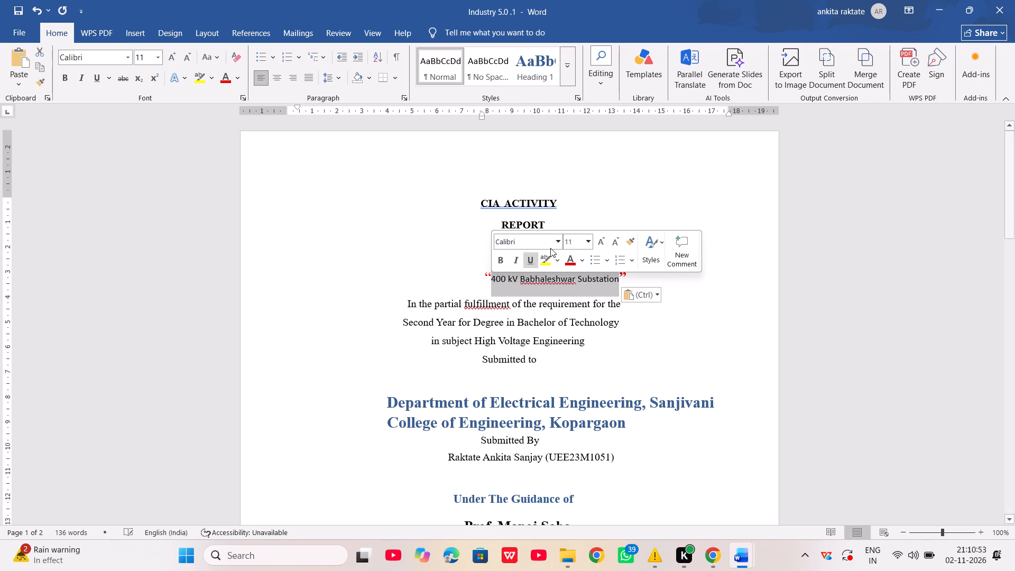
drag(528, 405, 494, 407)
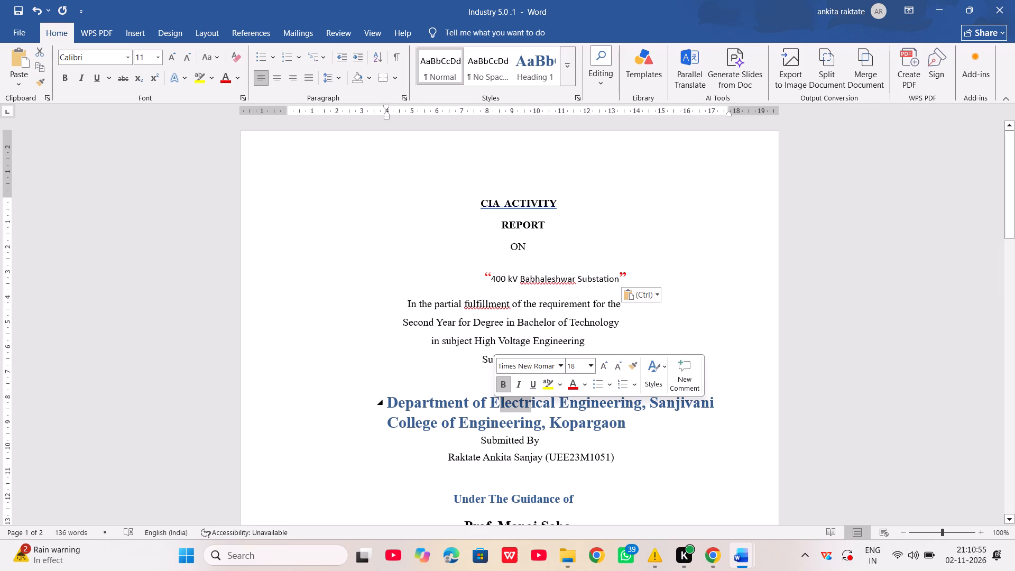
click(472, 375)
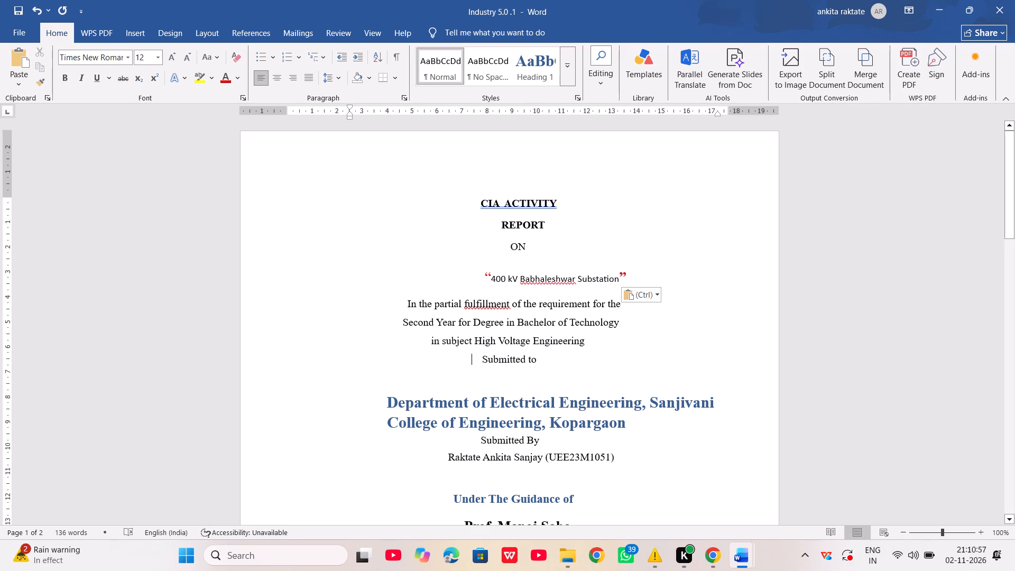
drag(493, 281, 596, 279)
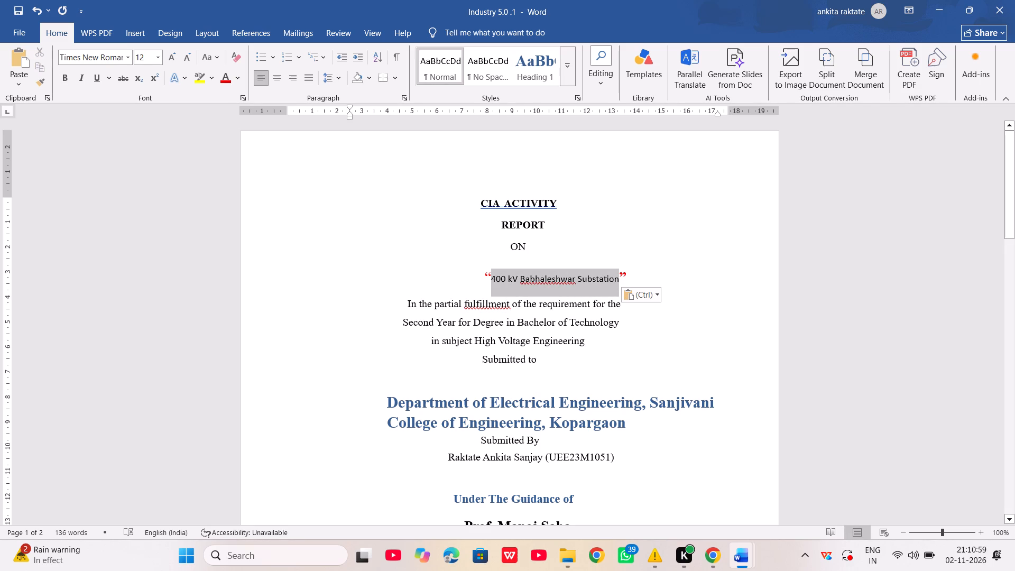
click(155, 52)
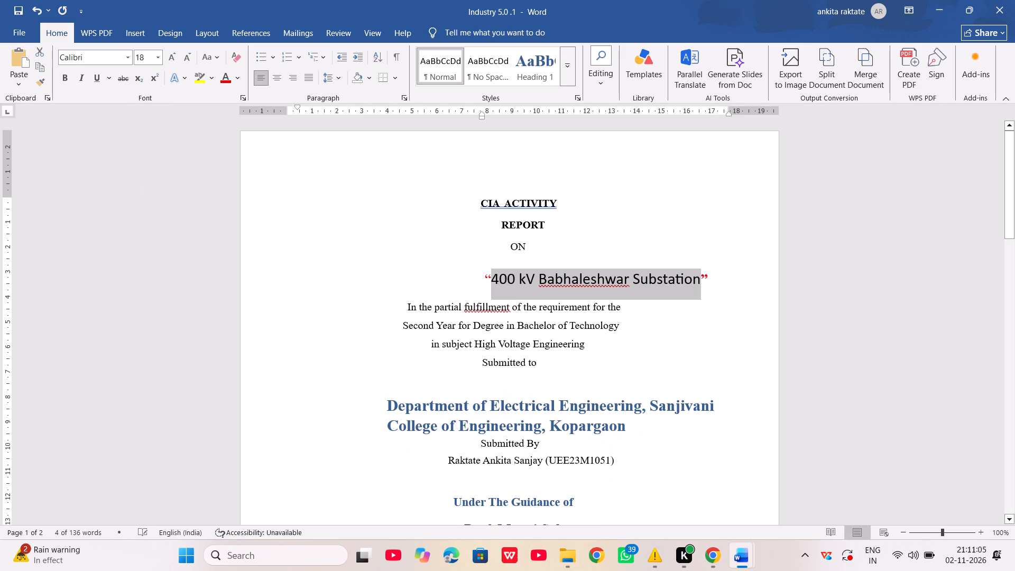
click(238, 79)
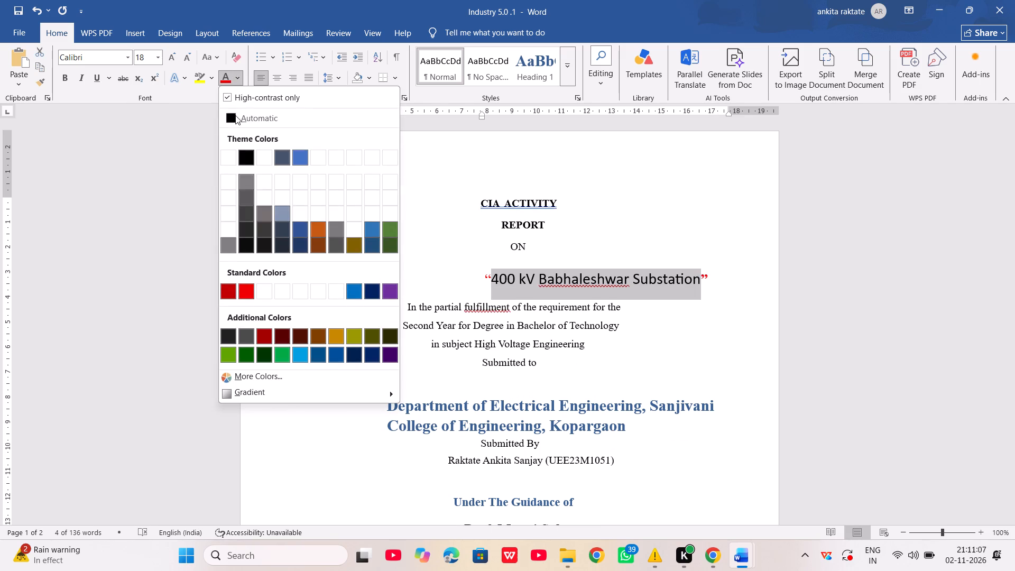
click(246, 293)
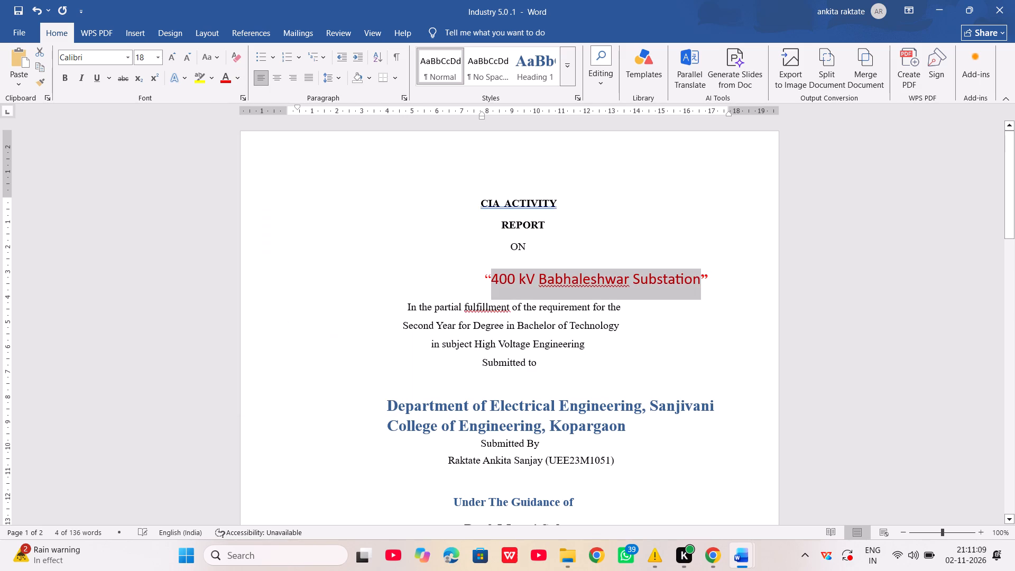
click(60, 81)
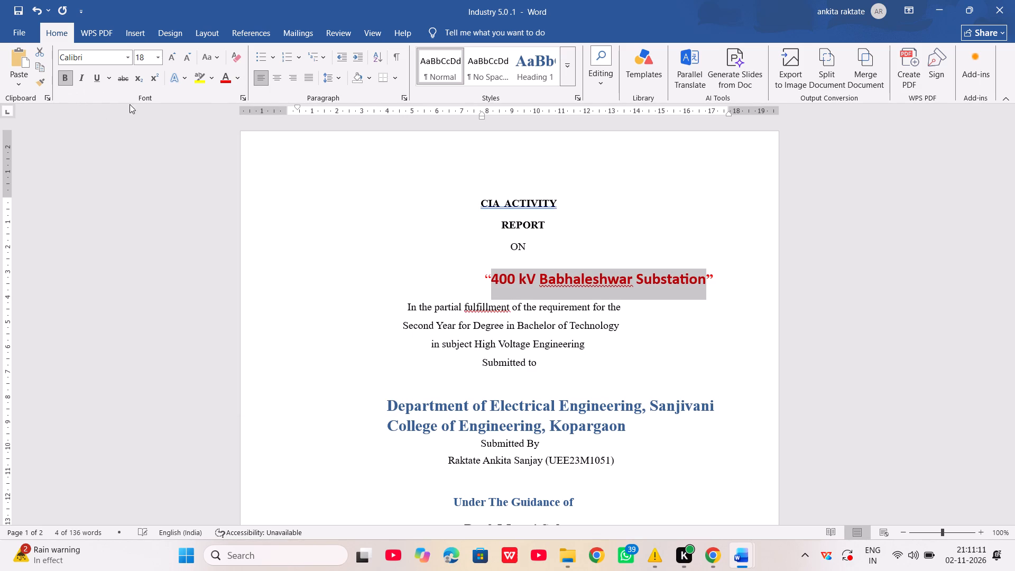
Make the whole title "400 kV Babhaleshwar Substation", including its quotation marks, bold, size 20 and centred.
click(294, 195)
drag(730, 274, 484, 269)
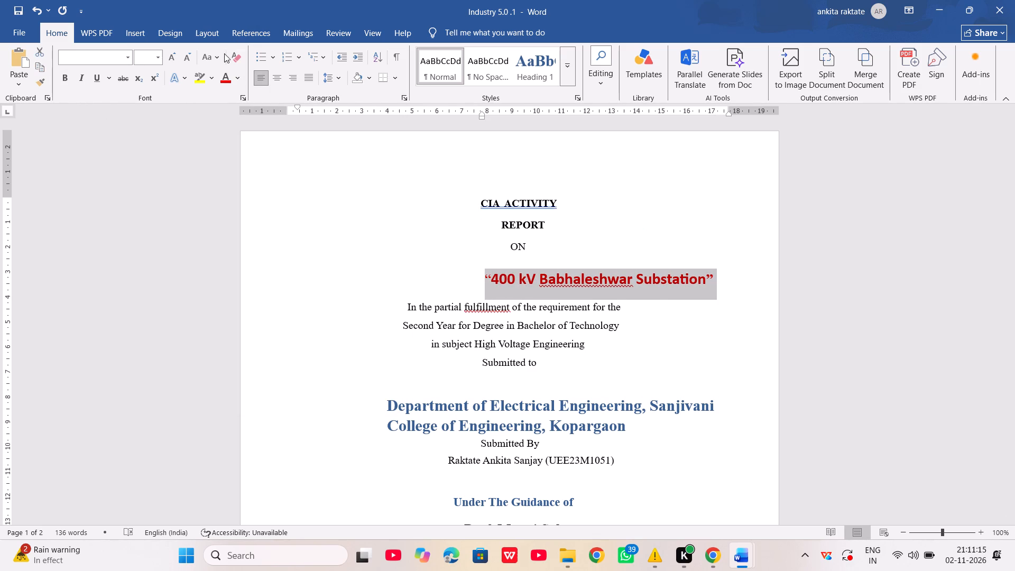
click(71, 79)
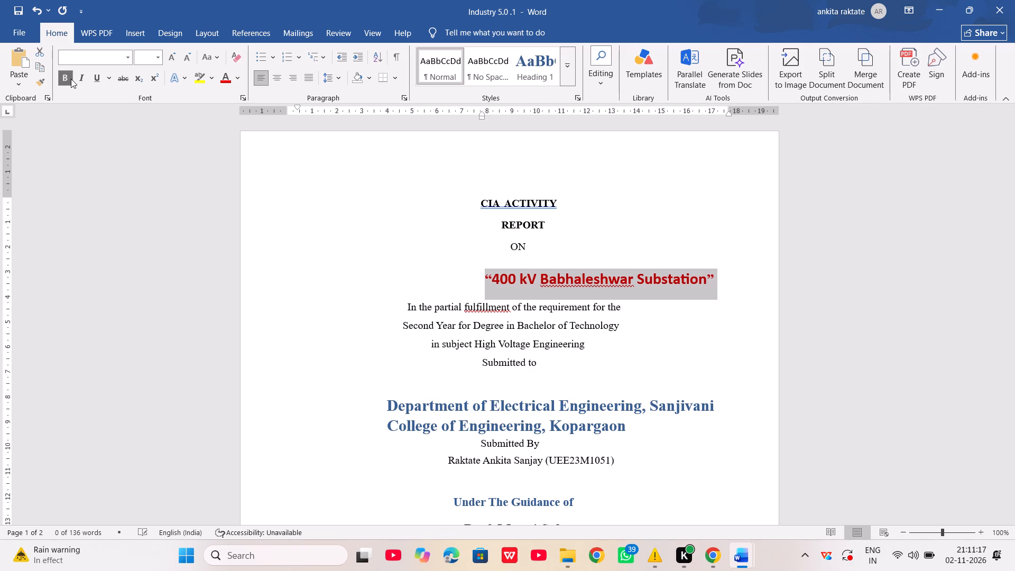
click(158, 59)
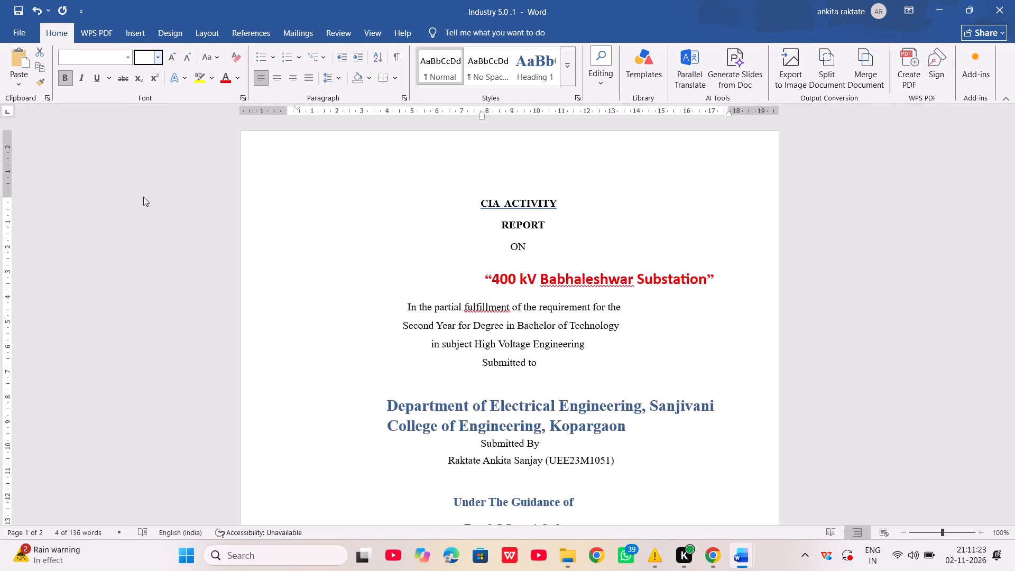
click(294, 81)
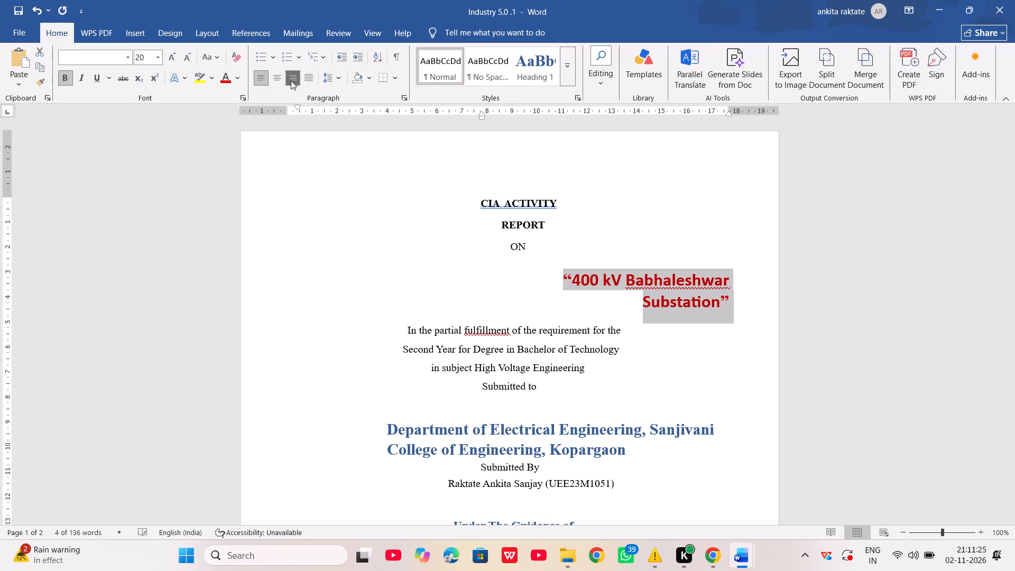
click(280, 80)
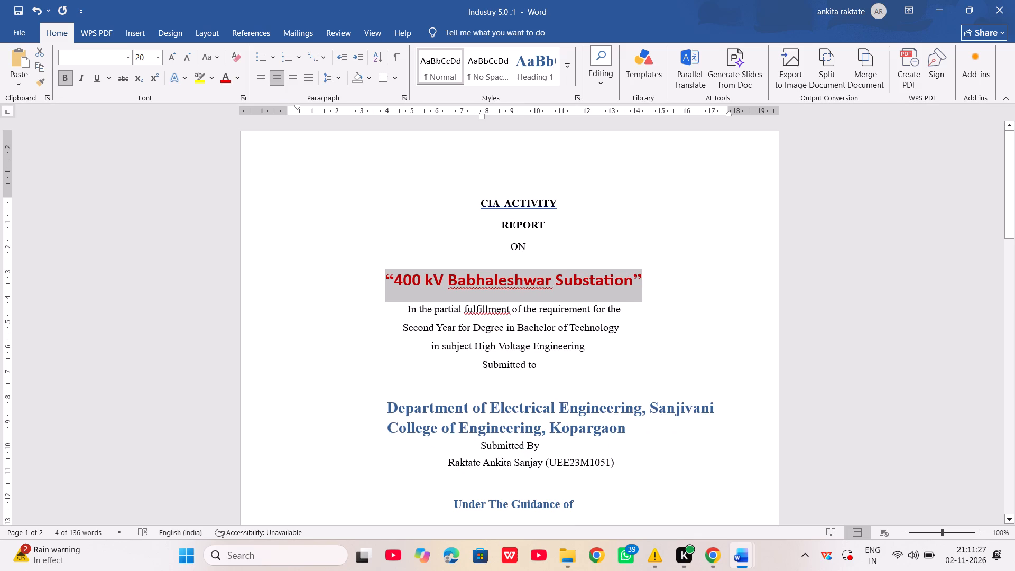
click(326, 228)
Insert two spaces before the title's opening quotation mark to nudge it beneath ON.
click(374, 278)
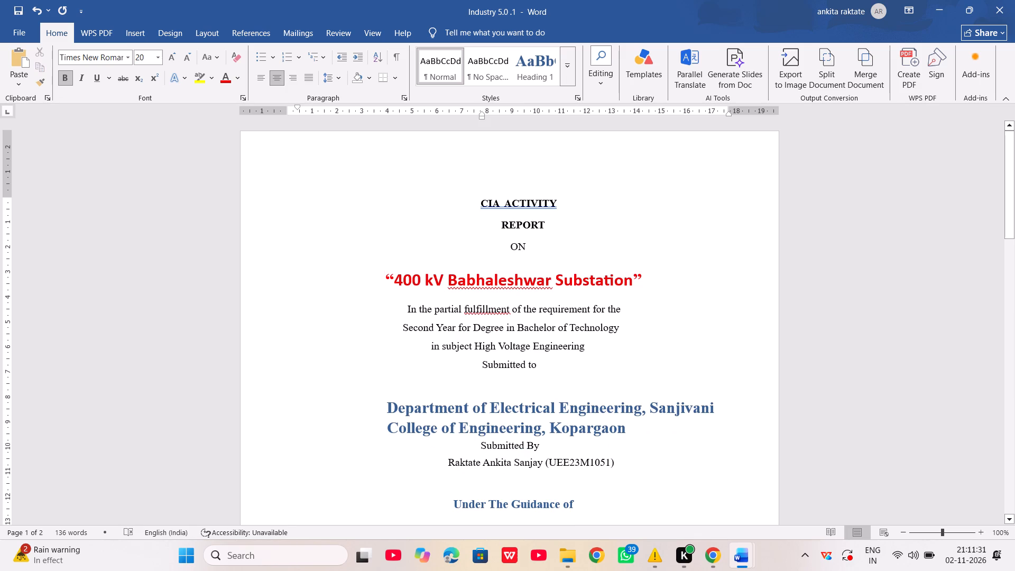
key(space)
key(space)
key(space)
key(space)
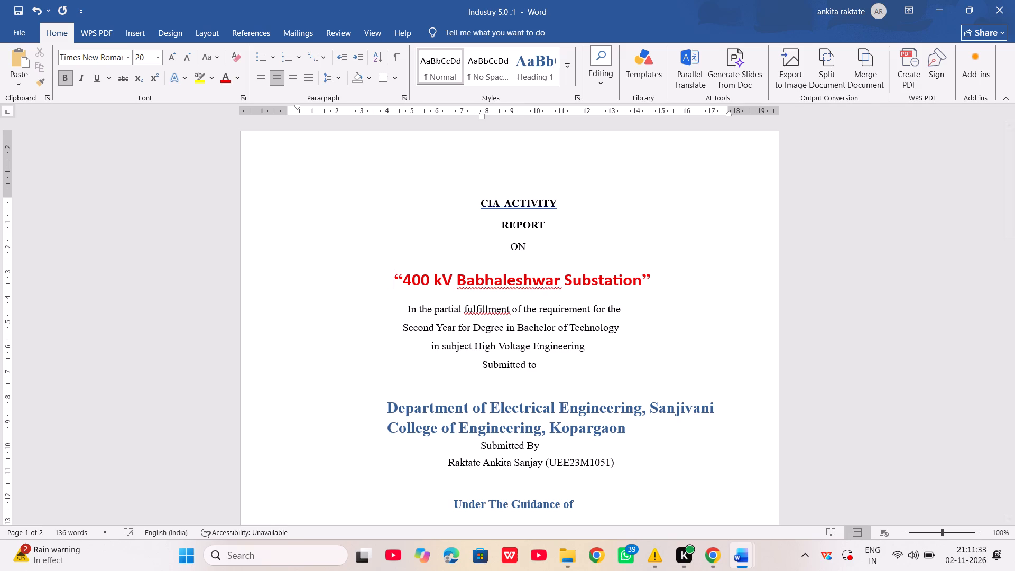
key(space)
key(BackSpace)
key(BackSpace)
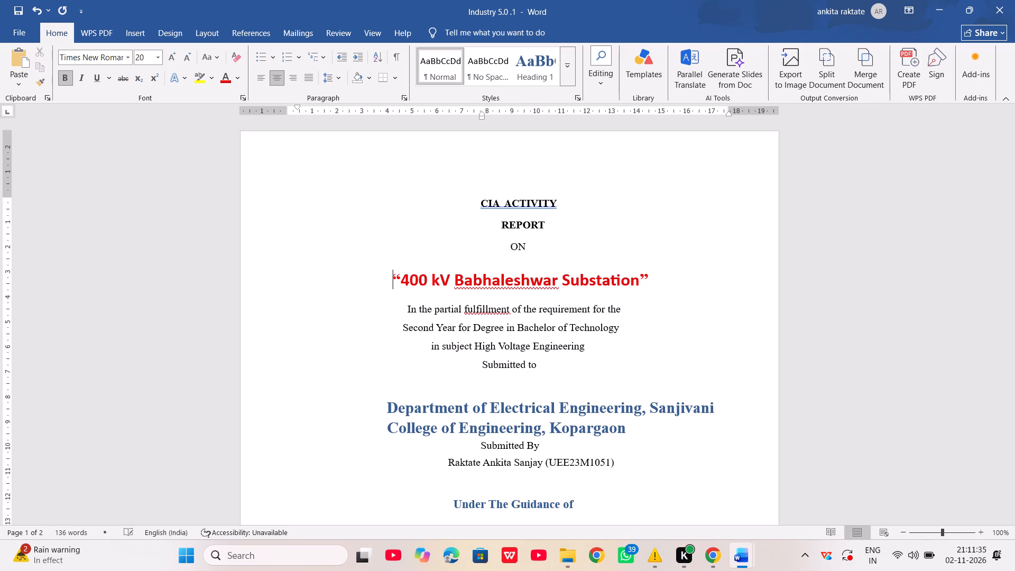
key(BackSpace)
Insert the word "Industrial" and a space before REPORT on the second heading line.
click(500, 224)
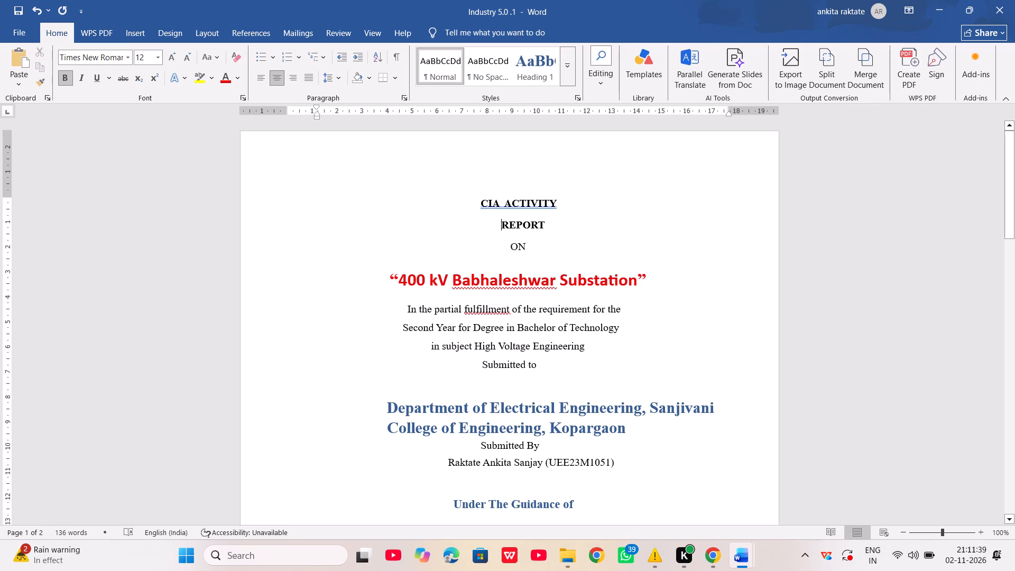
key(shift+i)
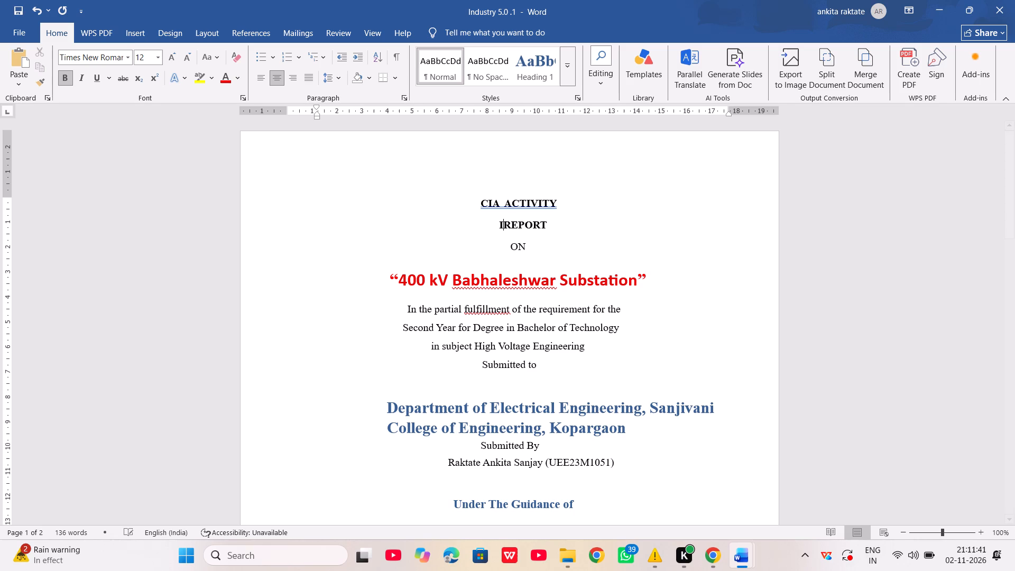
text(ndu)
text(strial)
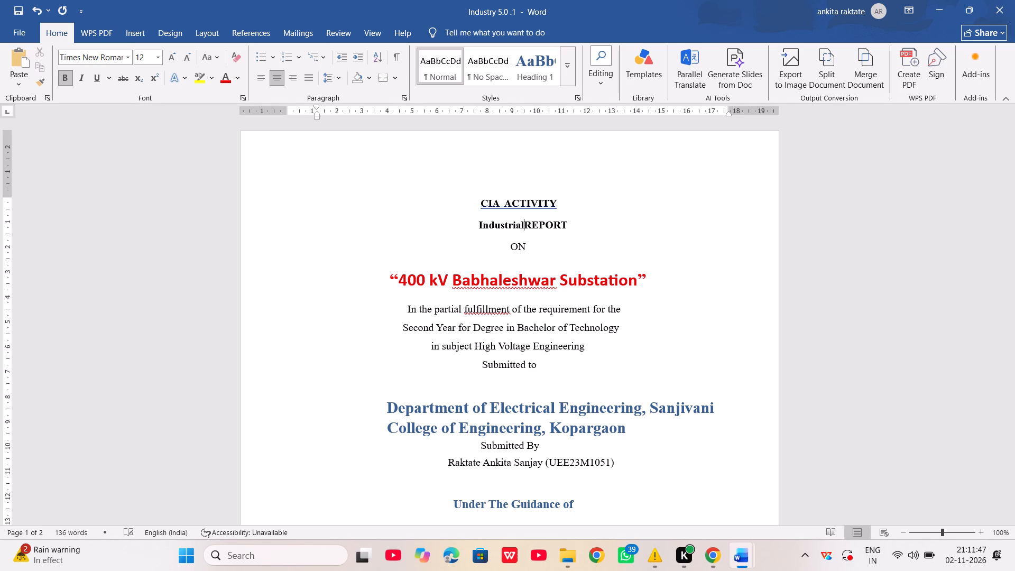
key(space)
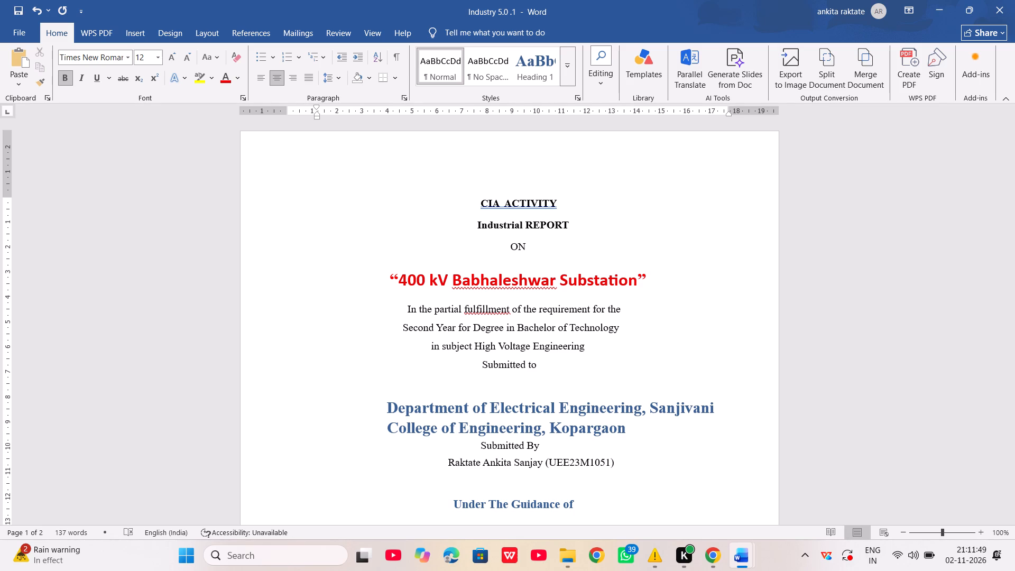
Enlarge the word "Industrial" to size 14 and convert it to uppercase.
drag(467, 225, 519, 227)
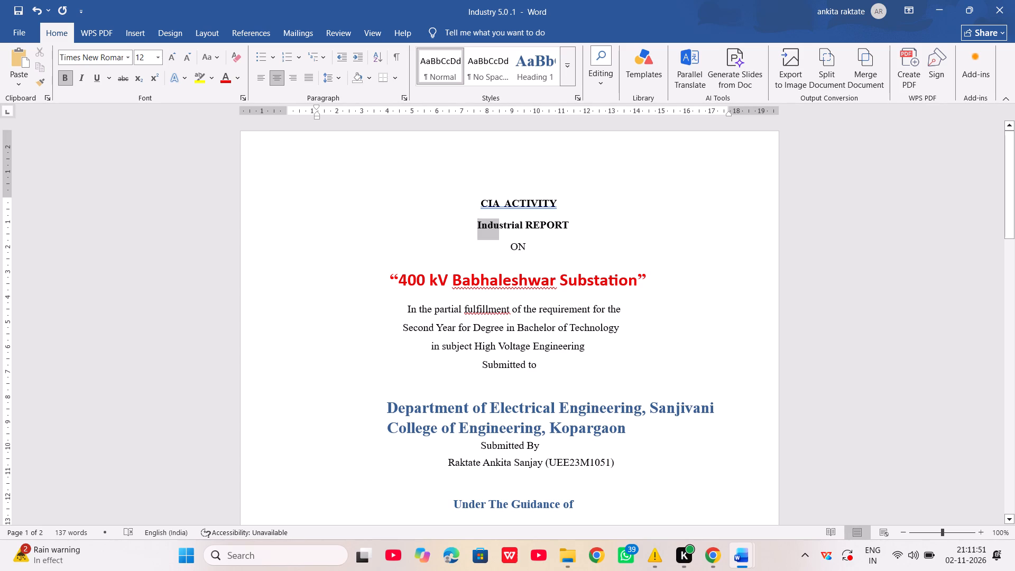
drag(519, 227, 521, 226)
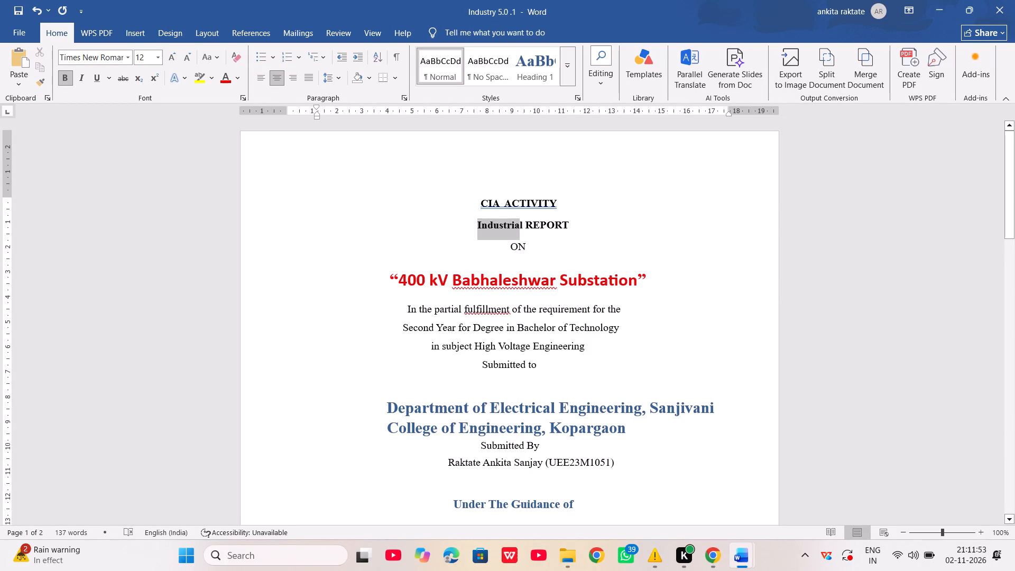
drag(521, 226, 522, 225)
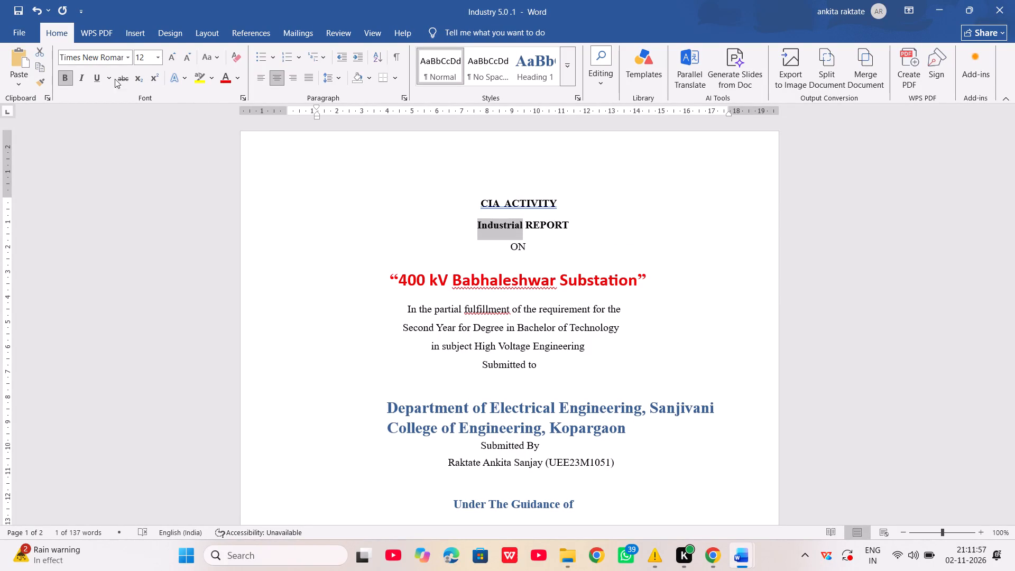
click(173, 60)
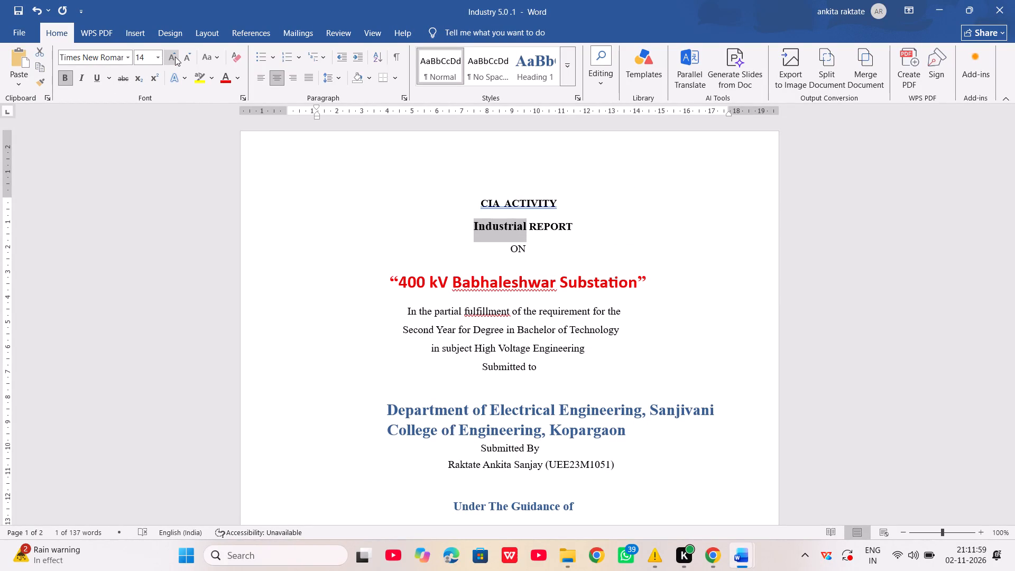
click(219, 54)
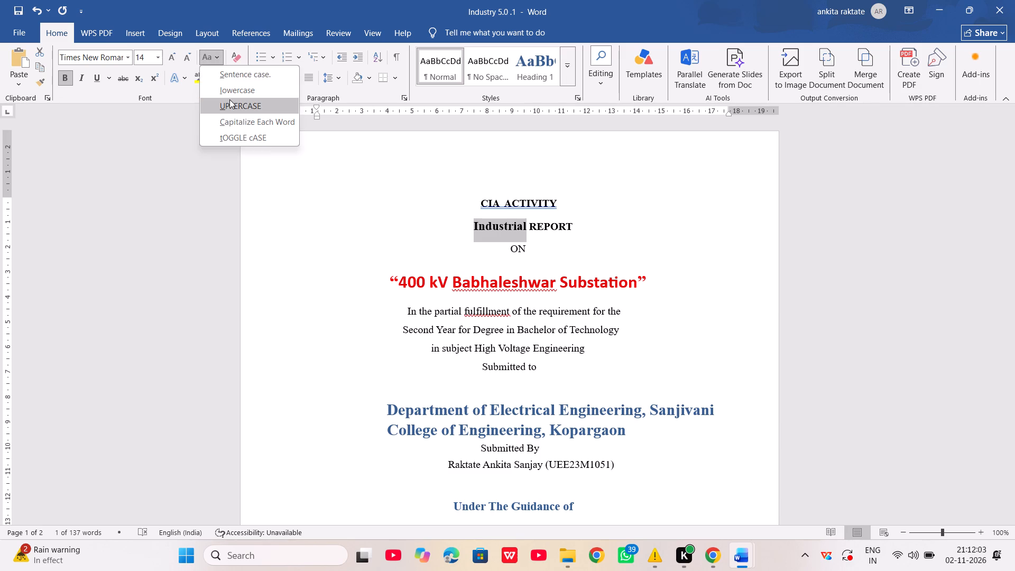
click(230, 102)
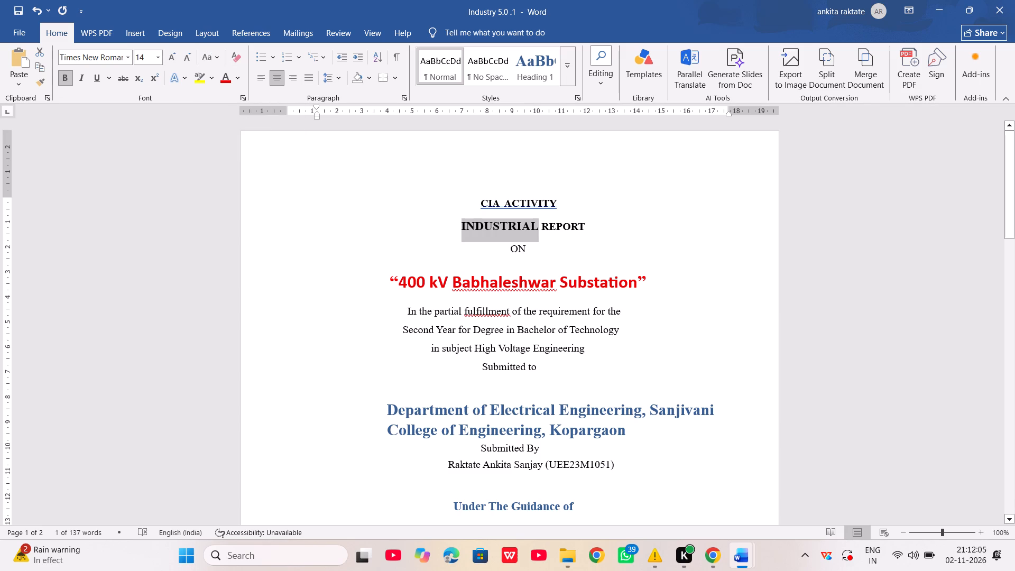
Set the whole INDUSTRIAL REPORT line to font size 12.
click(354, 190)
drag(603, 229, 469, 225)
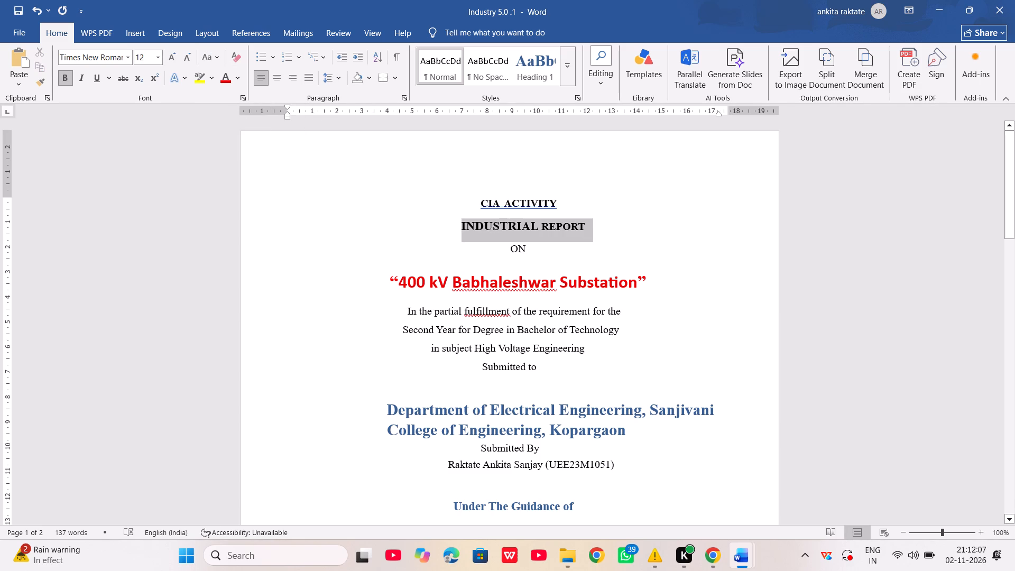
drag(469, 225, 464, 225)
click(423, 225)
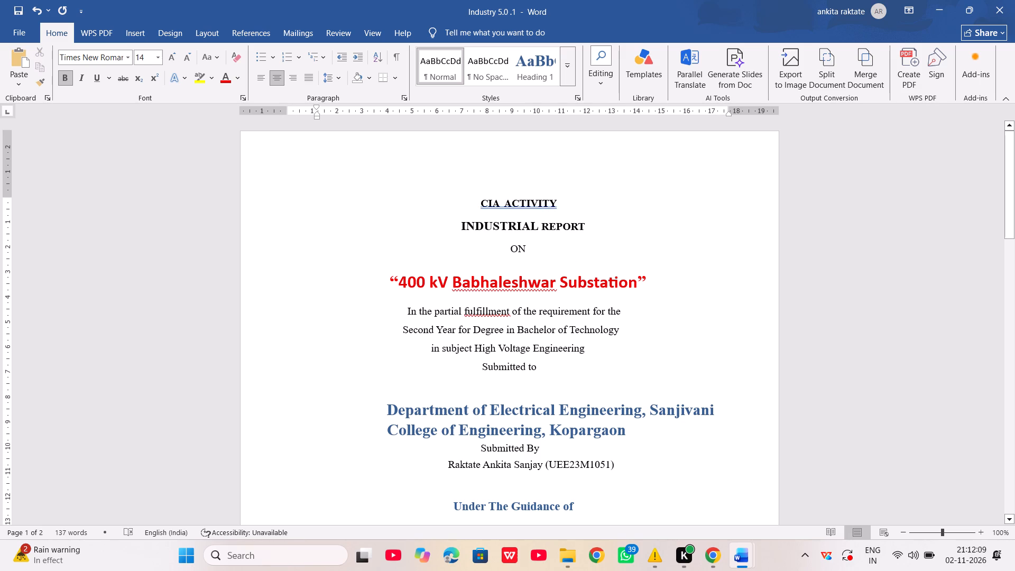
drag(585, 220, 562, 224)
click(559, 240)
drag(587, 228, 580, 226)
drag(580, 226, 473, 224)
click(564, 185)
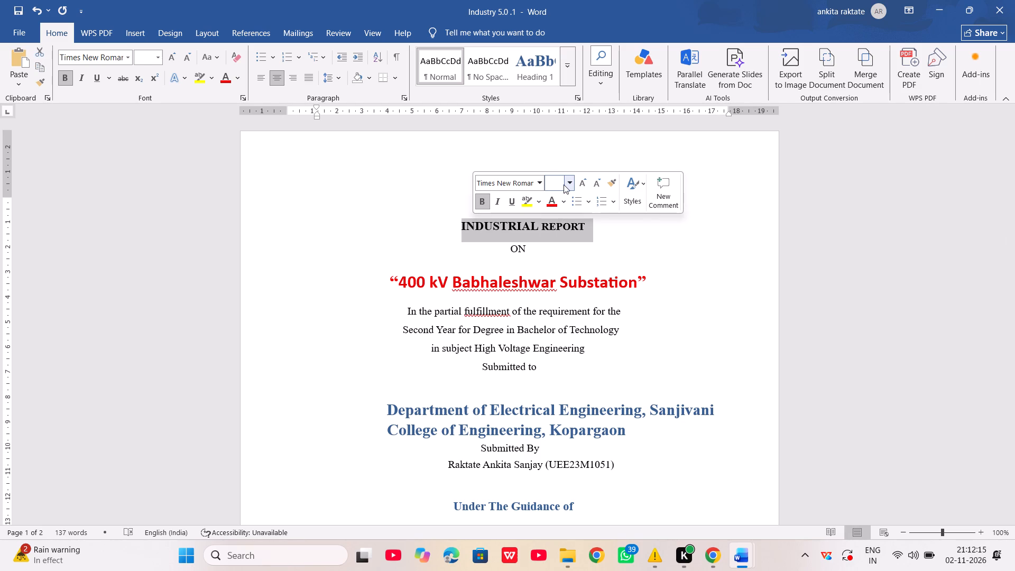
click(568, 183)
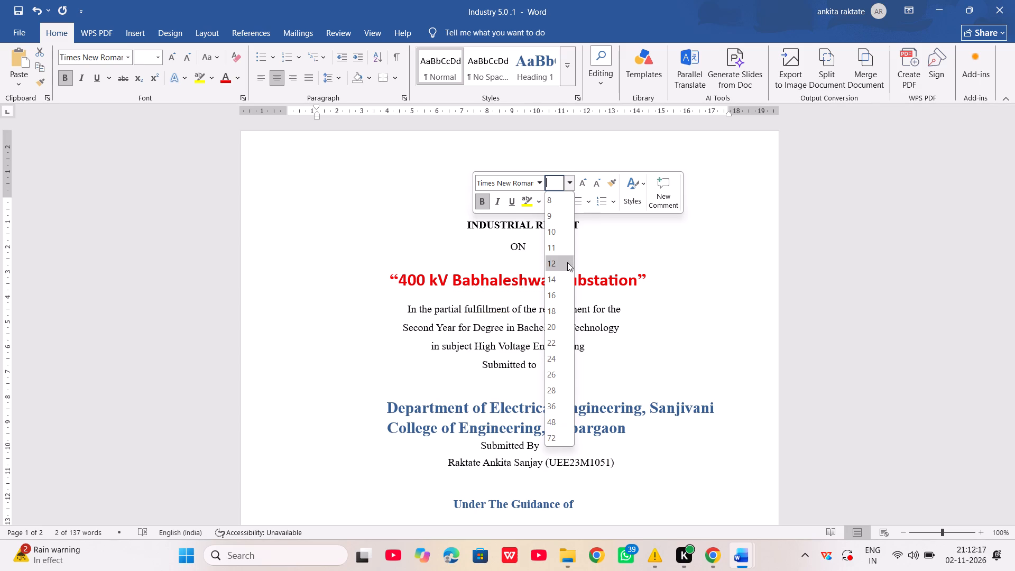
click(549, 262)
click(539, 254)
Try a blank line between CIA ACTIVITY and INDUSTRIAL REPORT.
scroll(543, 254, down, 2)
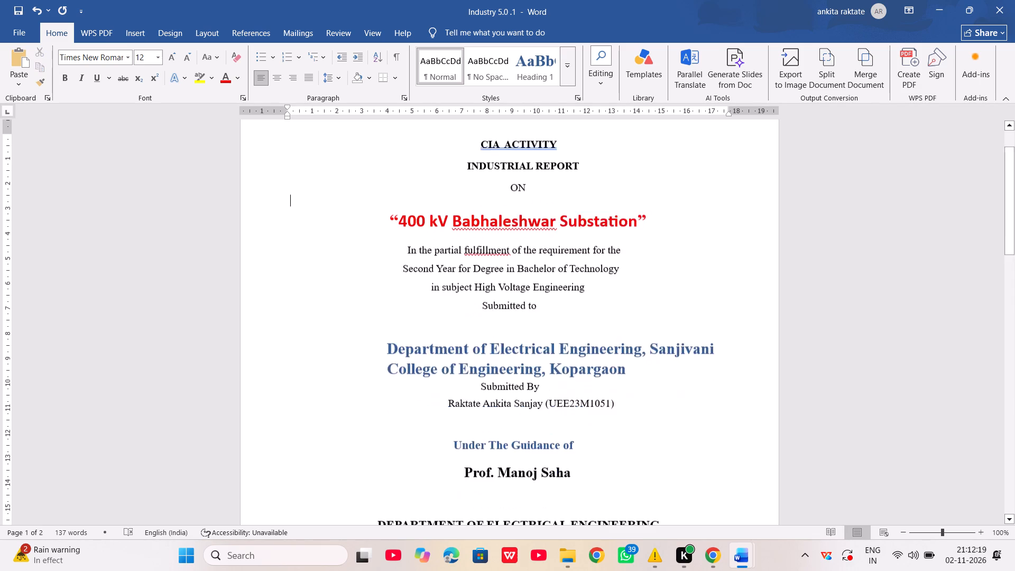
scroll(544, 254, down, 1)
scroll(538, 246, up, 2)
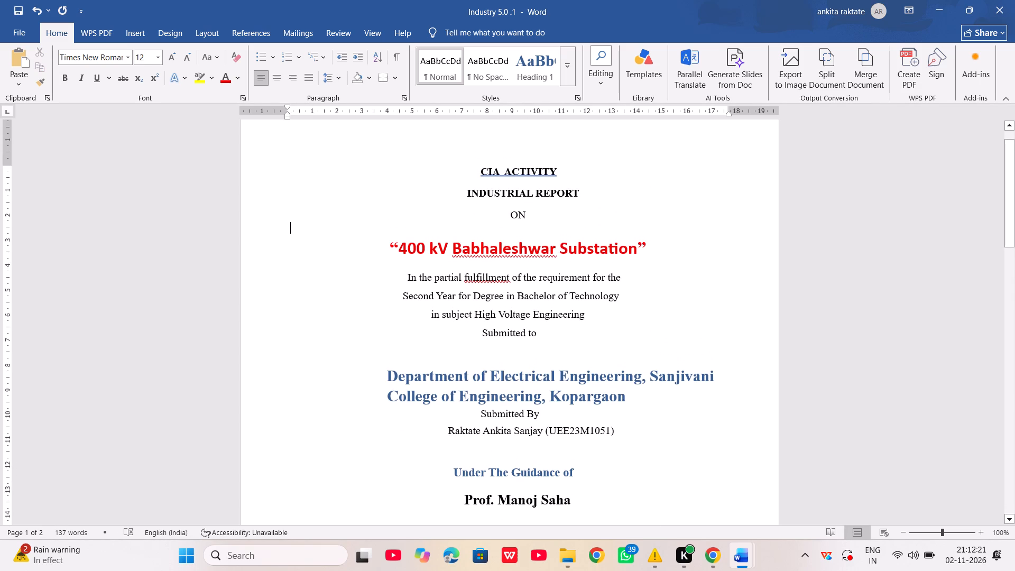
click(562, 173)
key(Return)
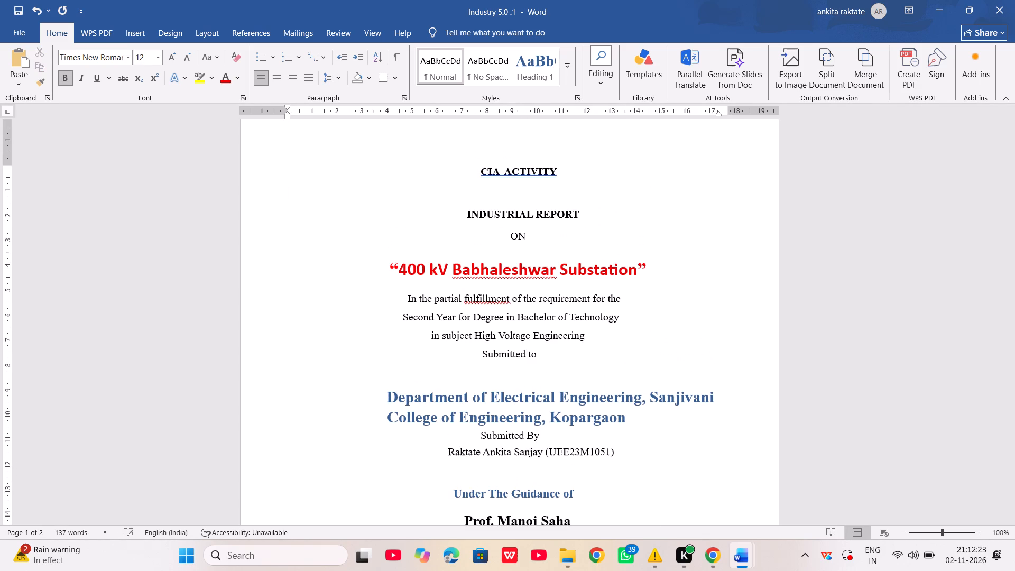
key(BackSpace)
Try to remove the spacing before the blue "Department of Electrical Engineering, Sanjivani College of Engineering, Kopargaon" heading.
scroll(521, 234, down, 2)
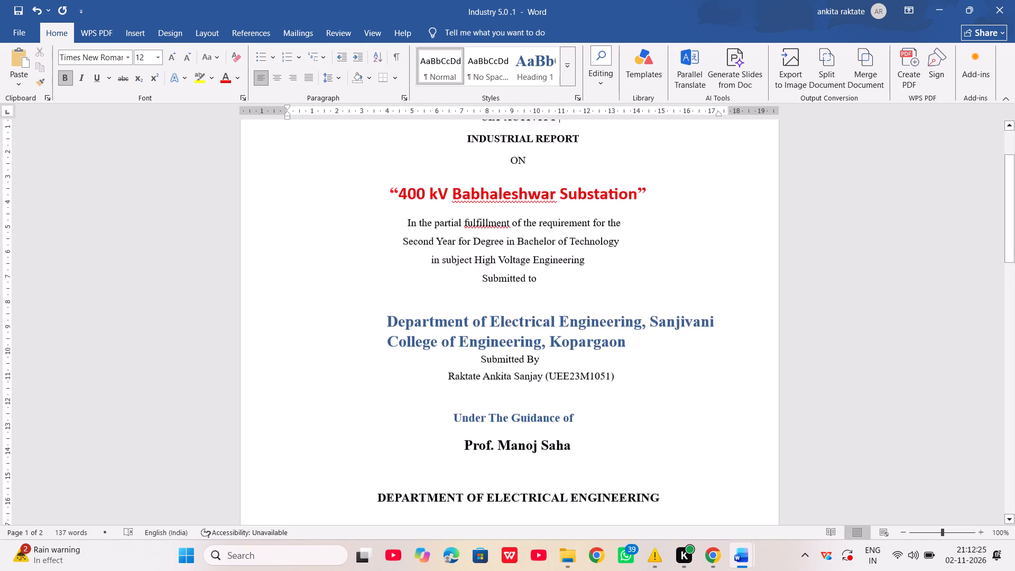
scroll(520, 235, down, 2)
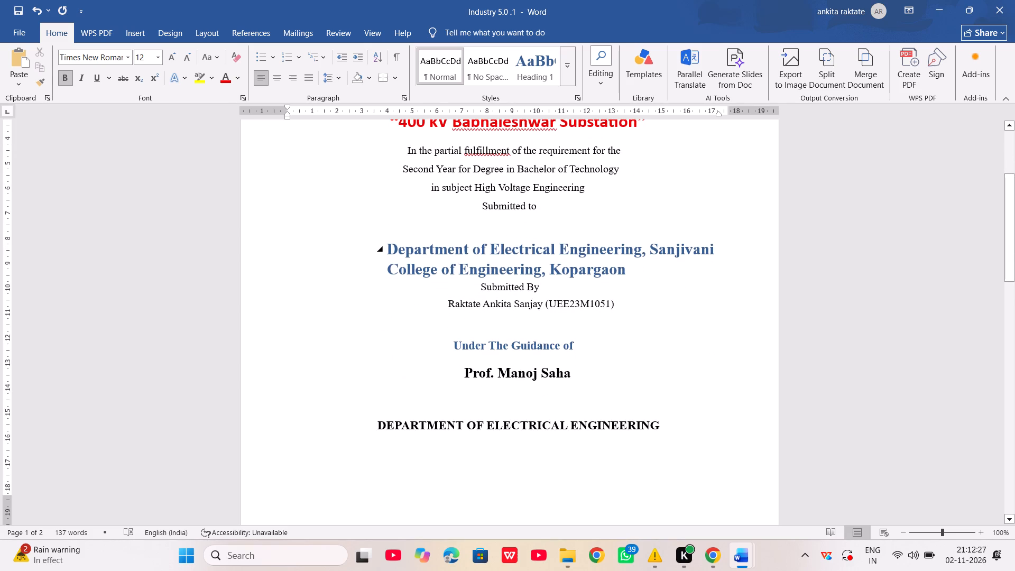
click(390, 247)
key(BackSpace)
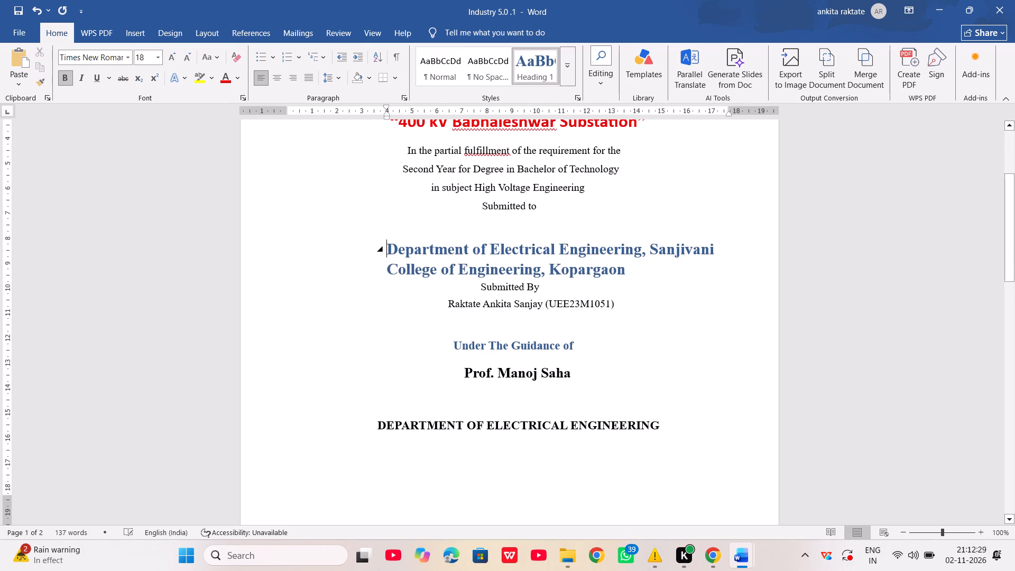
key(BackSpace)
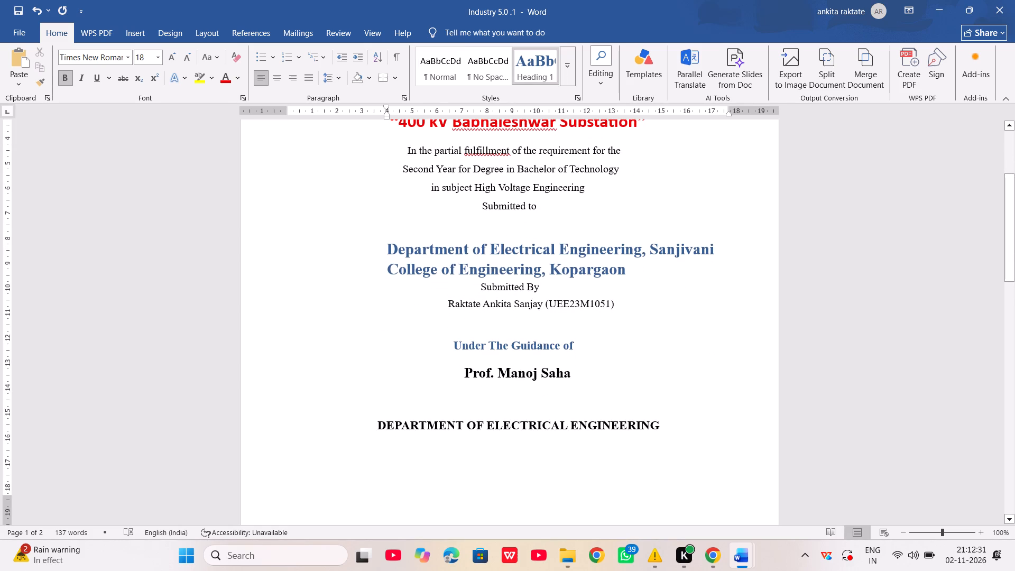
Insert a blank line between the blue department heading and Submitted By.
scroll(567, 298, down, 1)
scroll(550, 293, up, 1)
click(483, 279)
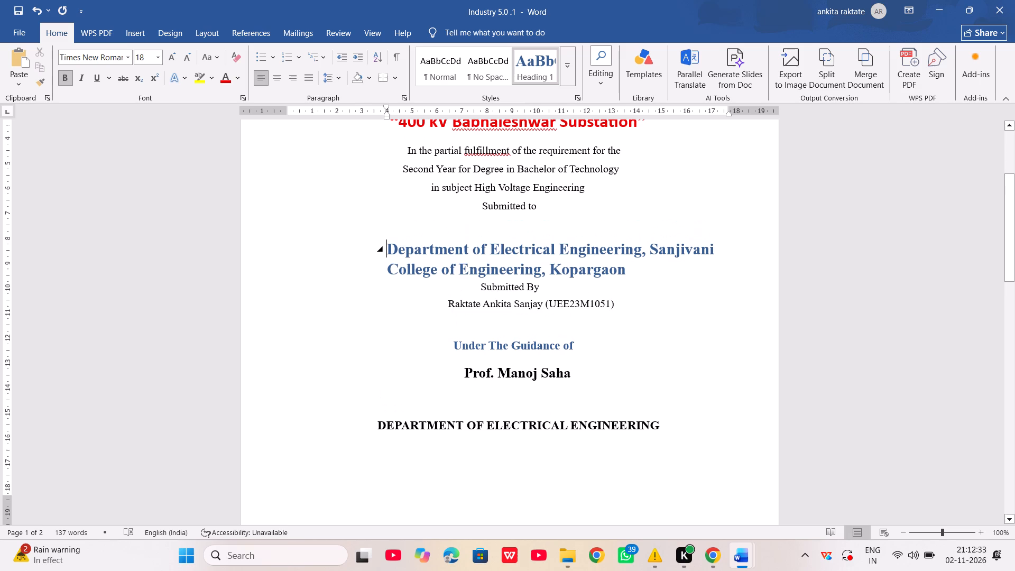
click(479, 291)
key(Return)
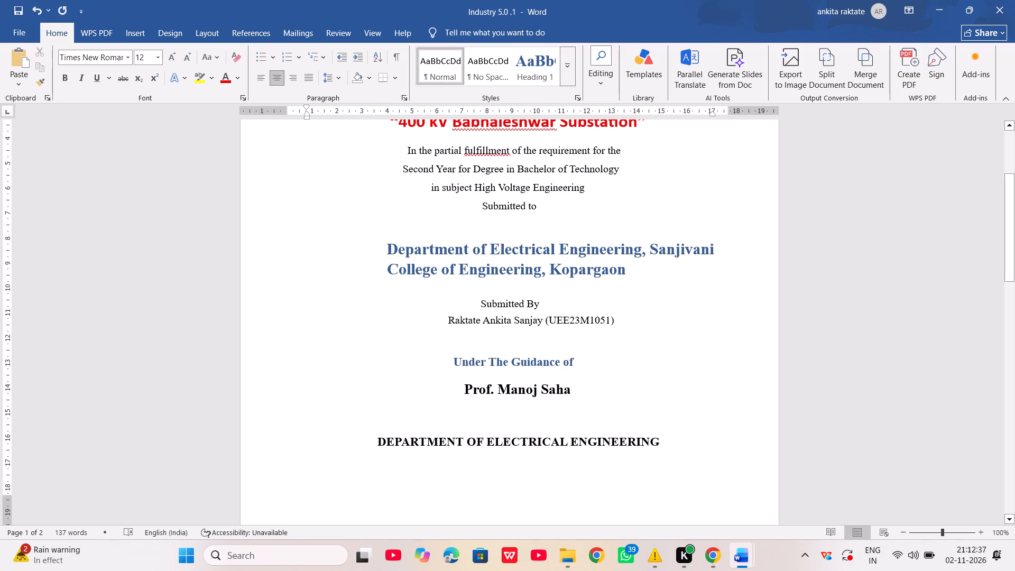
Set the font colour of the student's name and ID line under Submitted By to standard purple.
drag(626, 316, 457, 322)
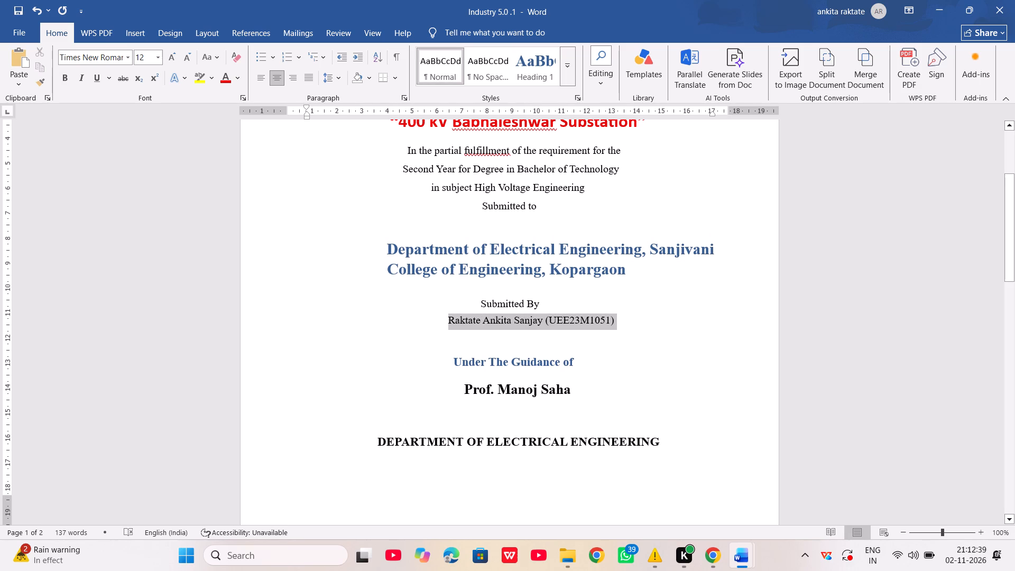
drag(457, 322, 456, 321)
click(548, 297)
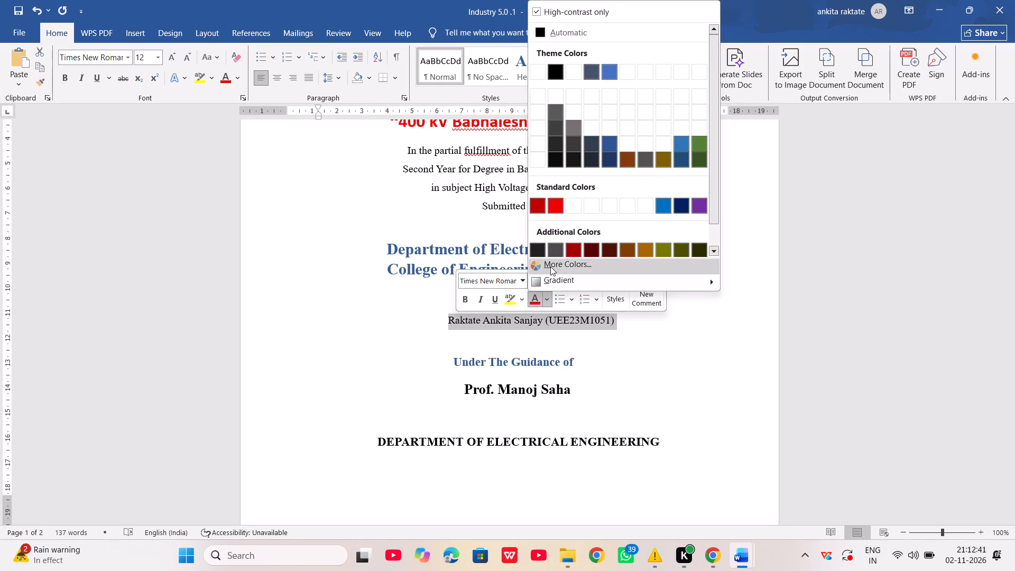
click(694, 205)
click(703, 333)
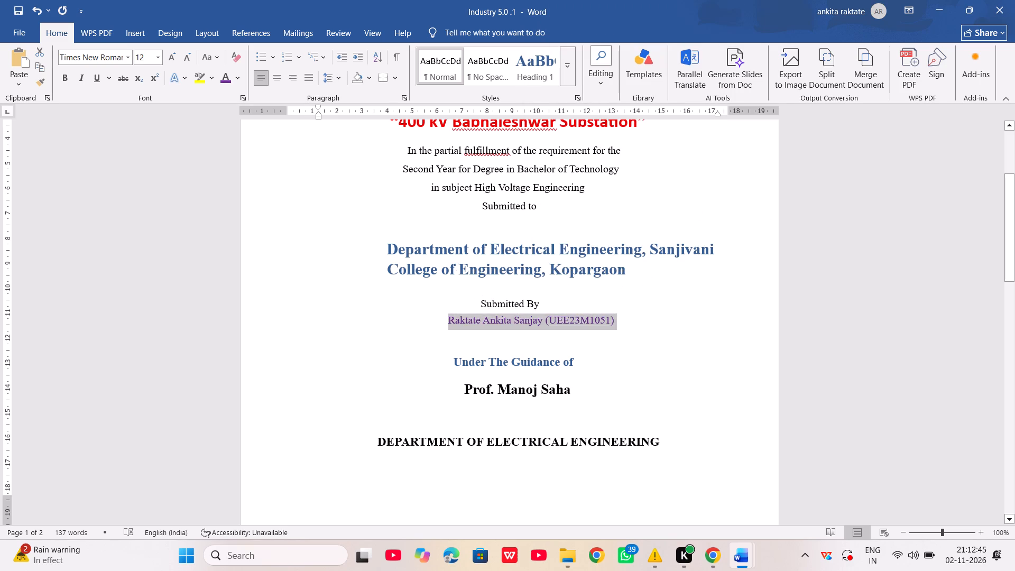
Replace the guide's name after "Prof." below Under The Guidance of with the new guide's initials and surname.
drag(577, 391, 515, 391)
key(BackSpace)
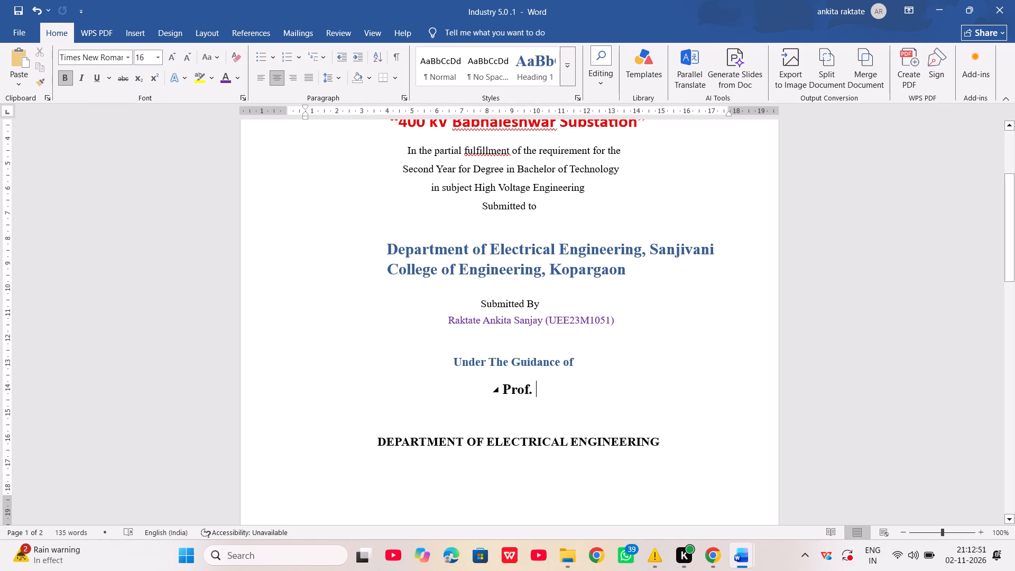
key(shift+p)
key(period)
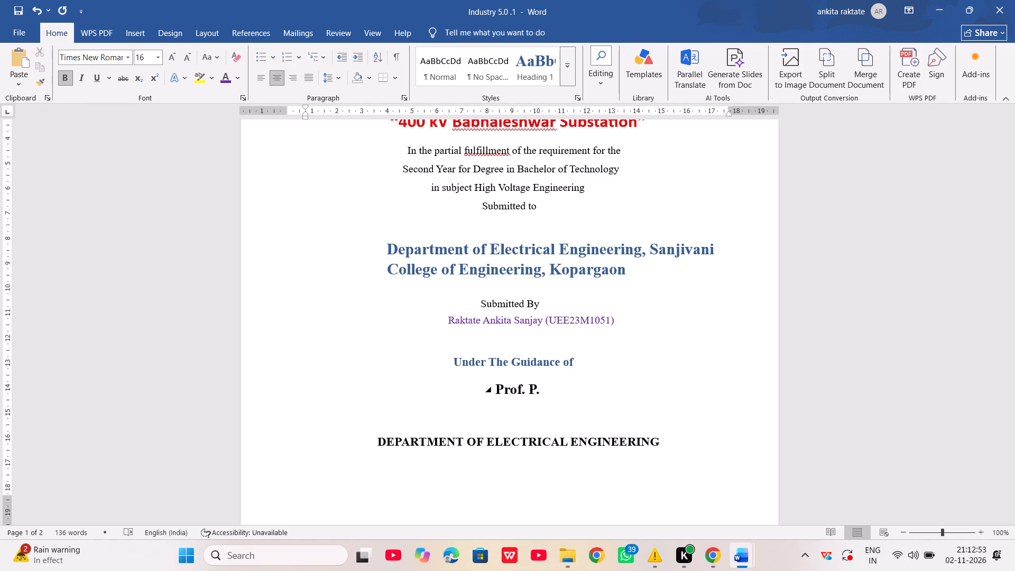
key(shift+d)
key(space)
text(Dau)
text(nd)
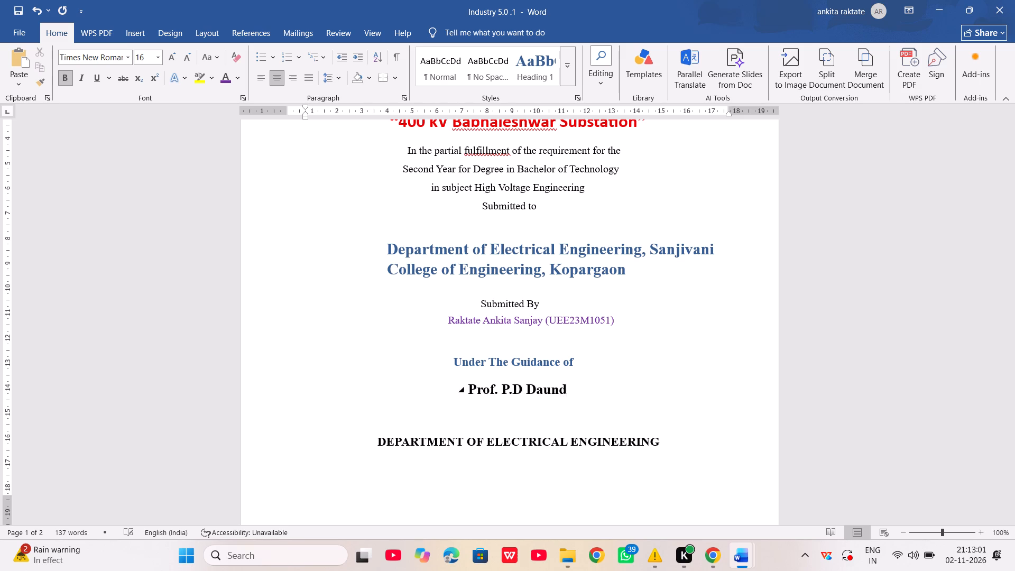
key(e)
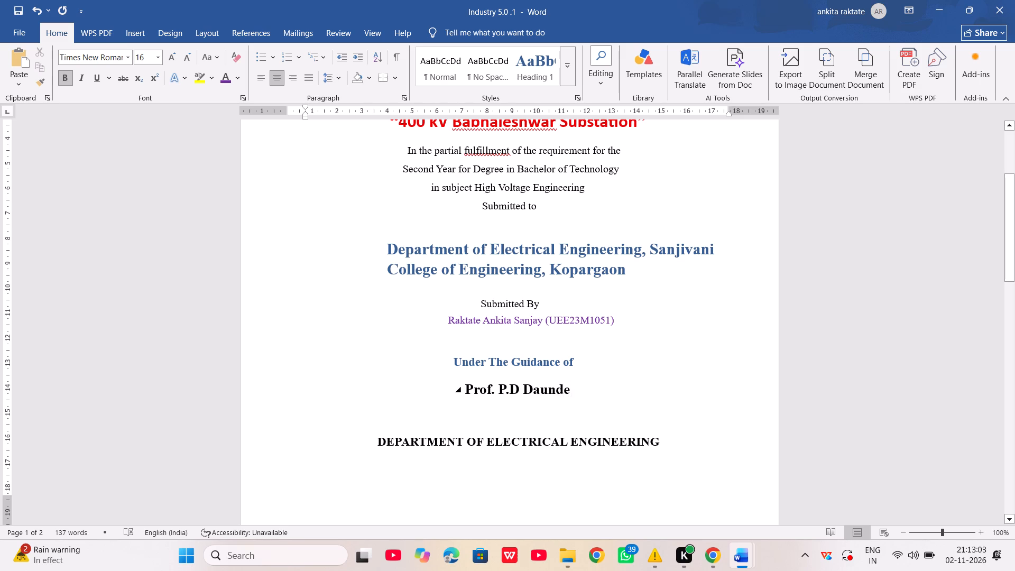
Insert a blank line between CIA ACTIVITY and INDUSTRIAL REPORT on the cover page.
scroll(509, 403, down, 5)
scroll(515, 392, up, 9)
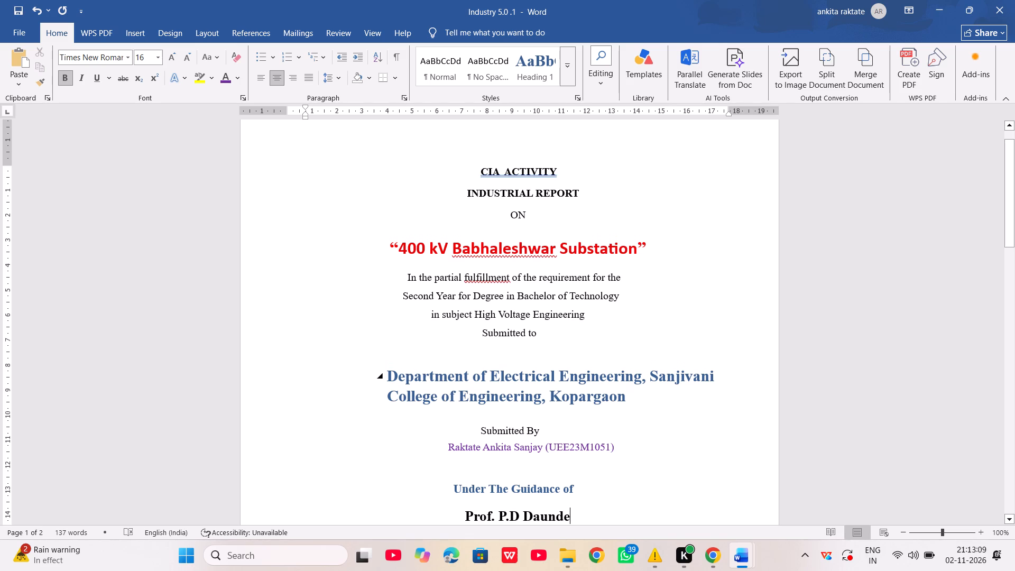
scroll(508, 329, up, 5)
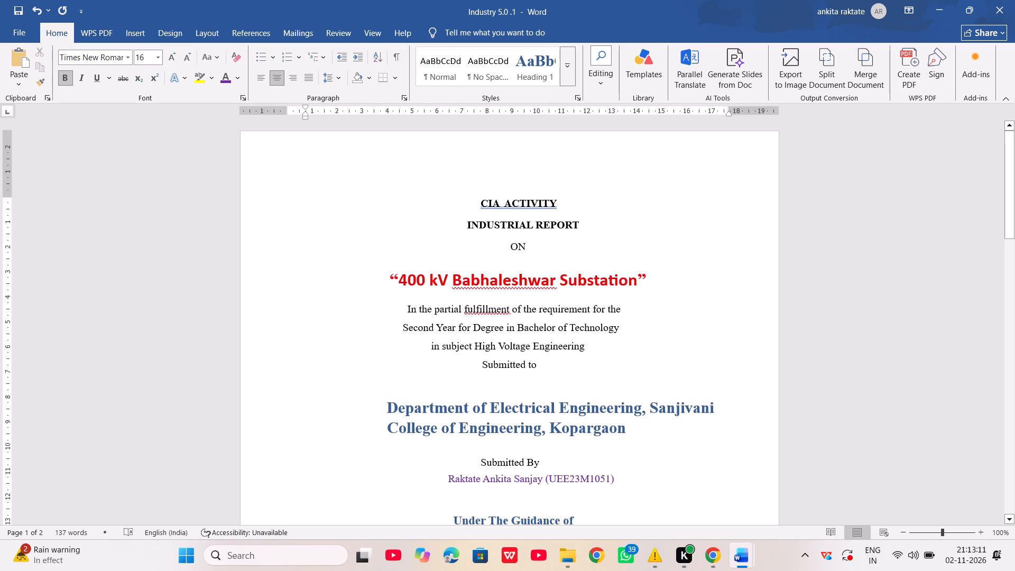
click(561, 200)
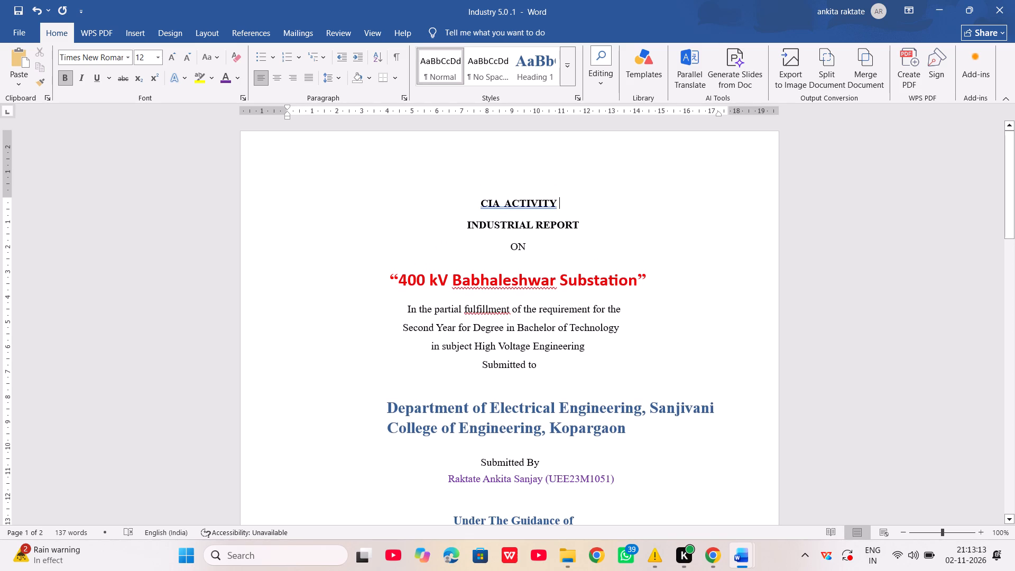
key(Return)
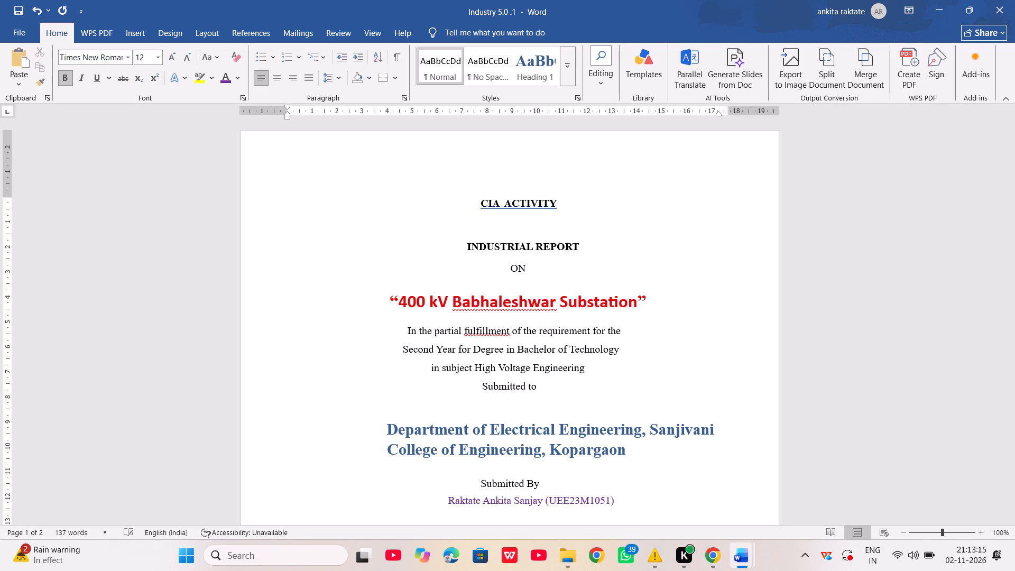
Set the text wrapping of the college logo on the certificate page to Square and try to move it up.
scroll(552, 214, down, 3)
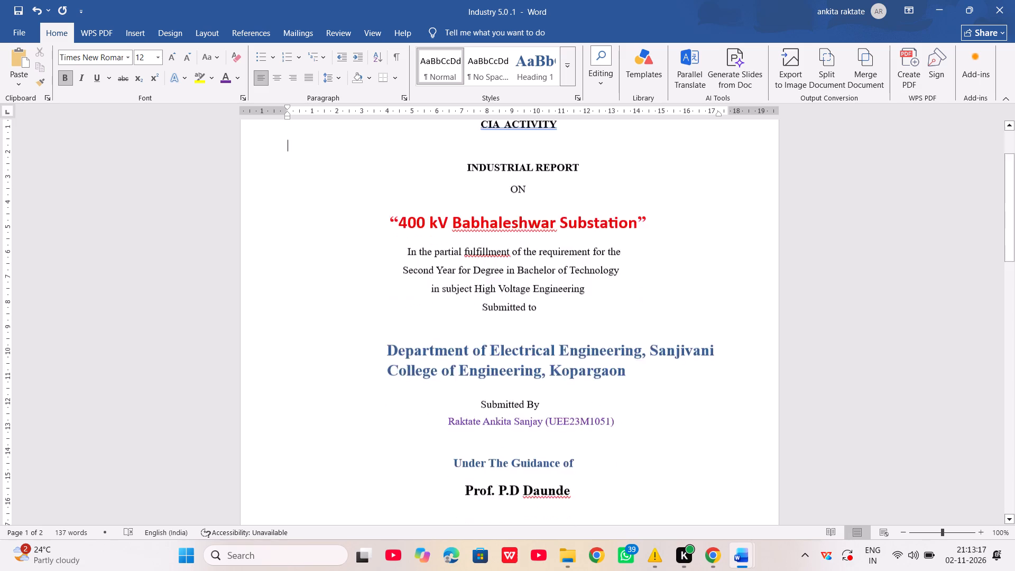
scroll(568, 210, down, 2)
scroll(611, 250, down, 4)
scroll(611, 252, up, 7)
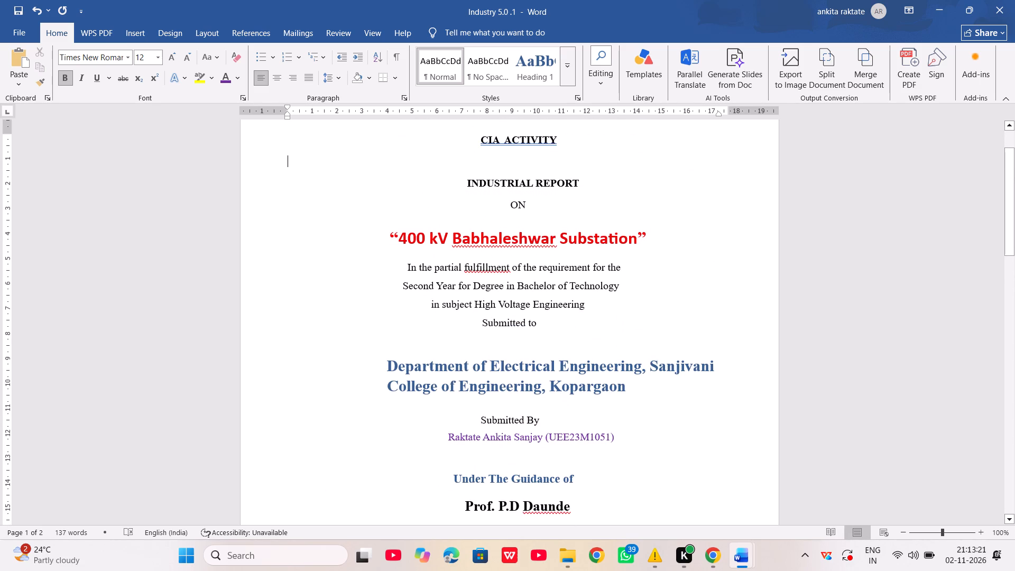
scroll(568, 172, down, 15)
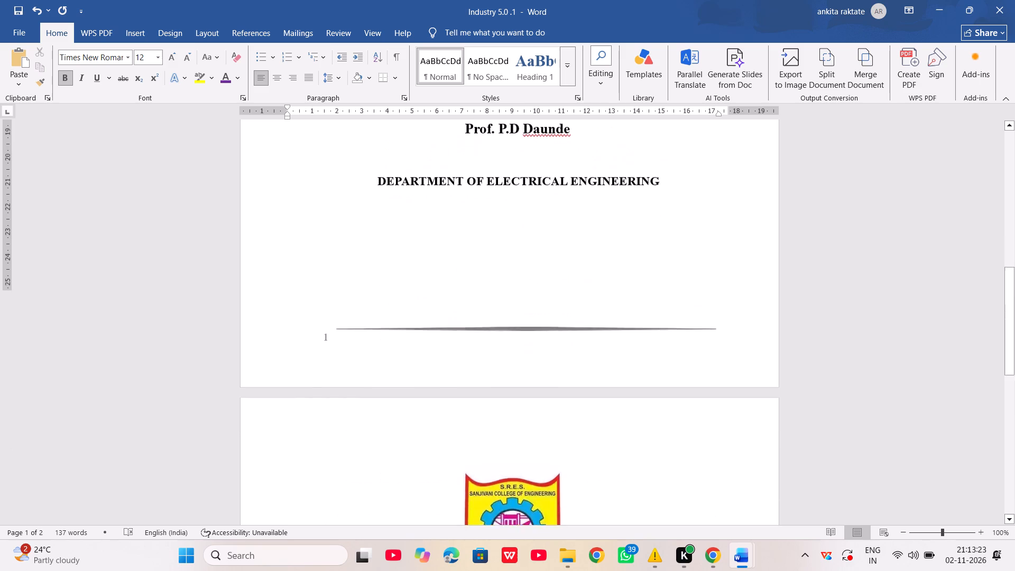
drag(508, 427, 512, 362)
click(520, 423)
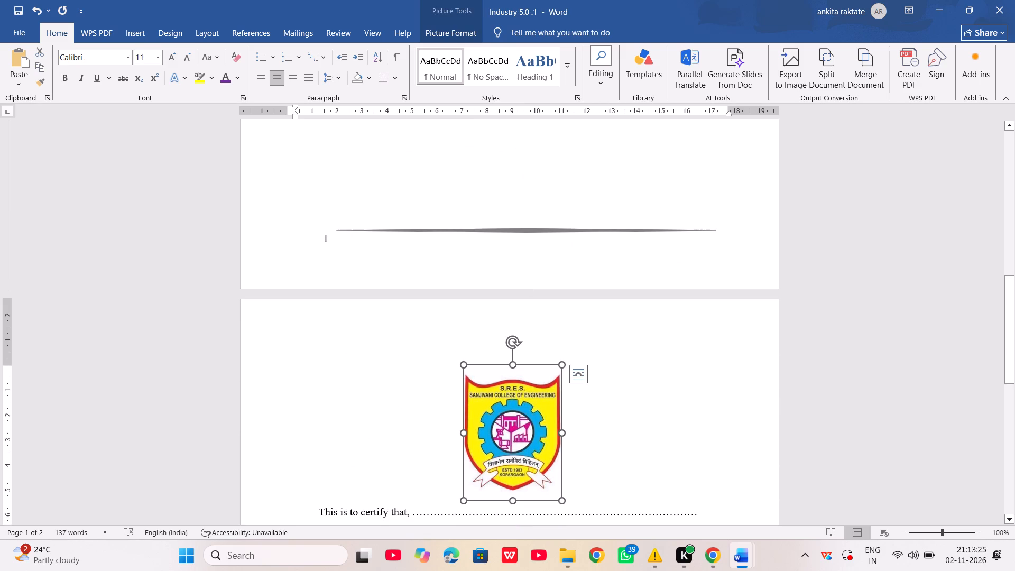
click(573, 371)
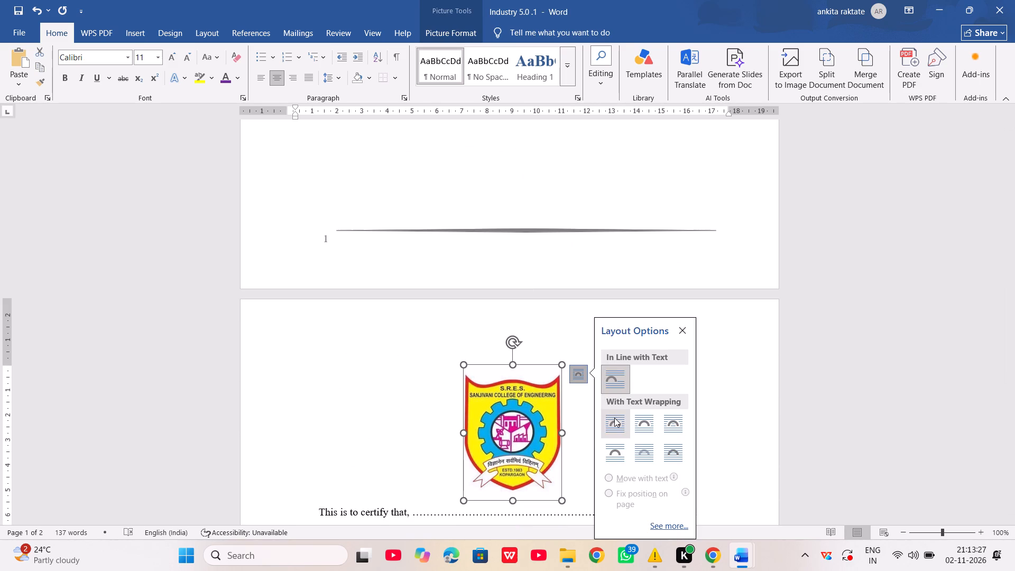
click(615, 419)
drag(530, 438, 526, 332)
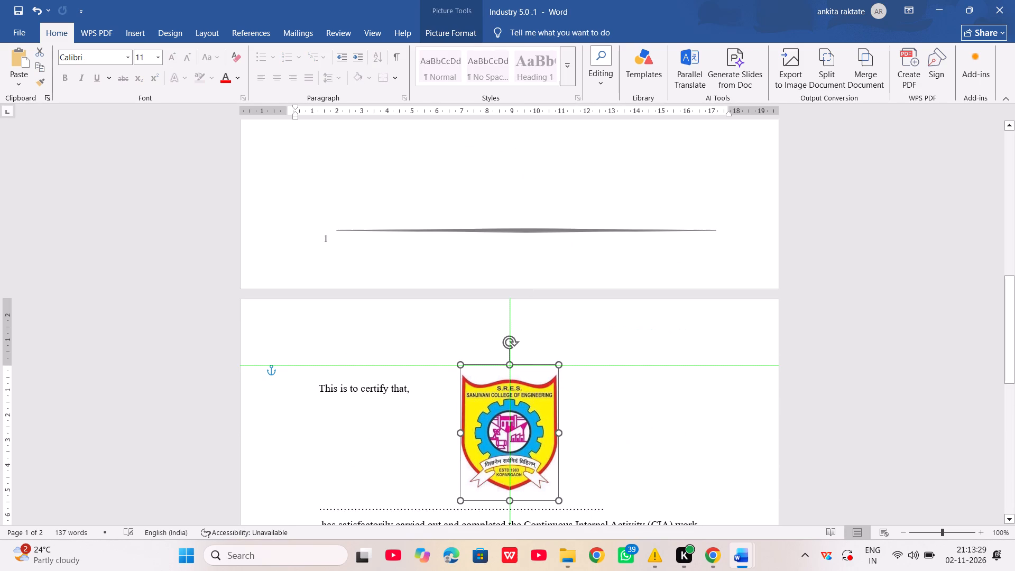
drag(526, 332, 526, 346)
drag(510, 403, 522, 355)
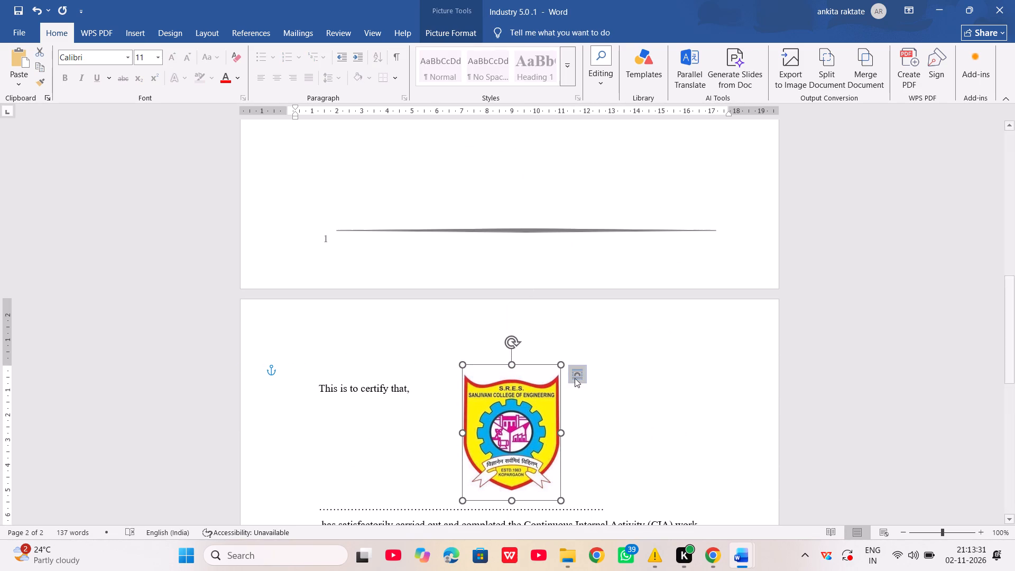
Set the college logo's text wrapping to Tight and stretch the logo slightly wider.
click(575, 378)
click(632, 422)
drag(557, 434, 544, 361)
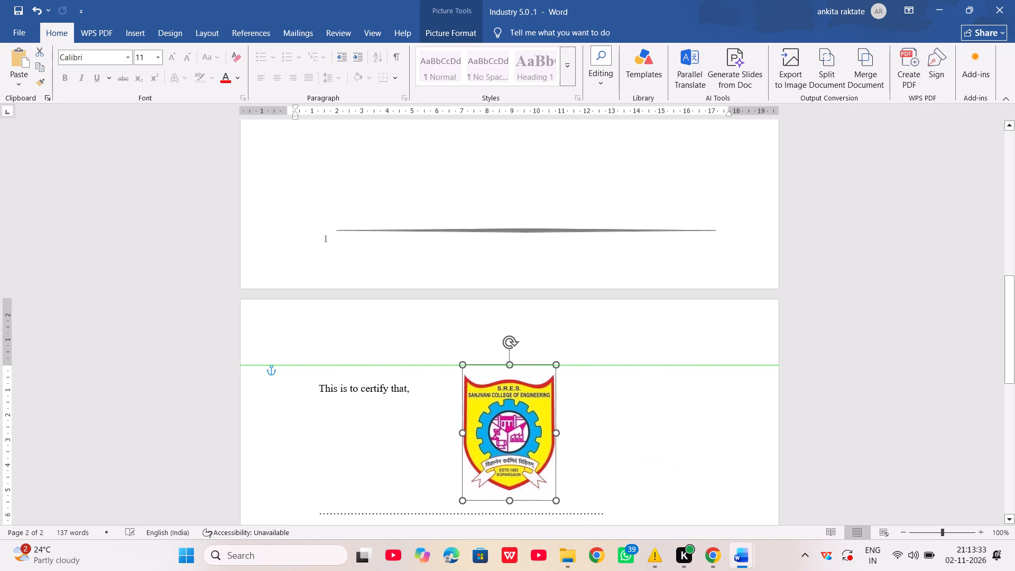
drag(544, 361, 575, 363)
Move the college logo from the certificate page up to the cover page, beside the guidance lines.
drag(520, 418, 522, 355)
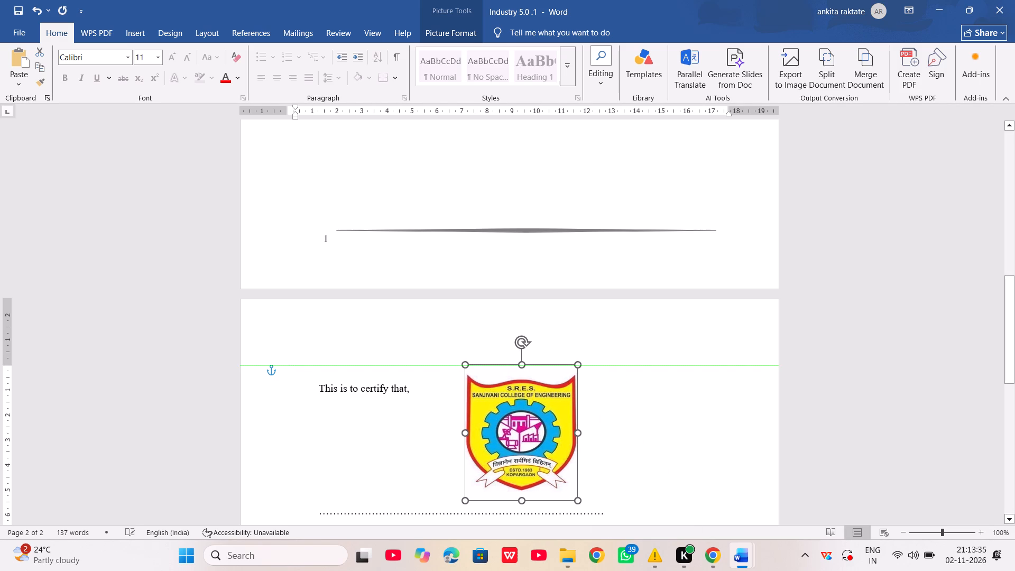
drag(522, 355, 523, 388)
drag(523, 391, 510, 388)
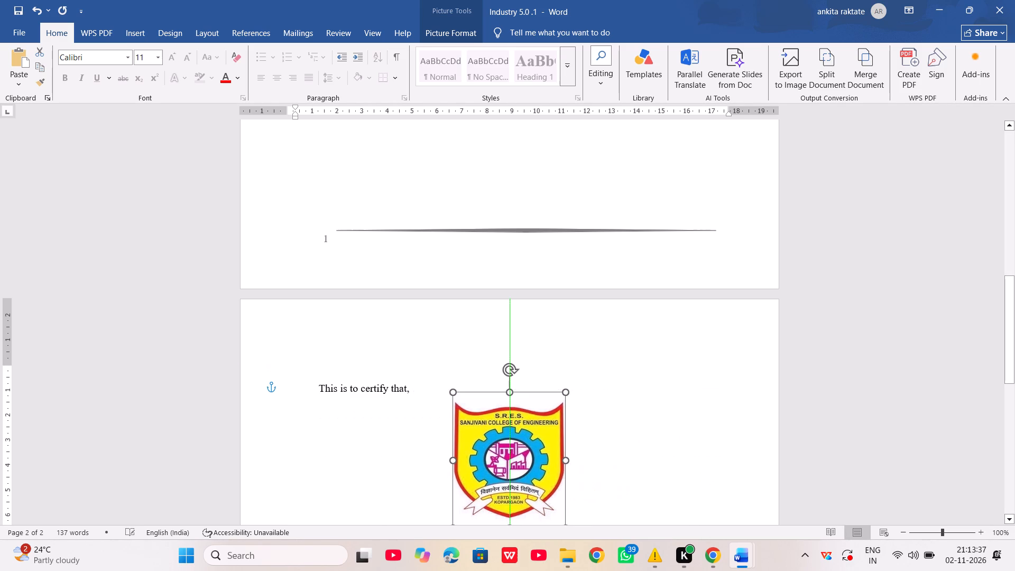
drag(510, 388, 509, 196)
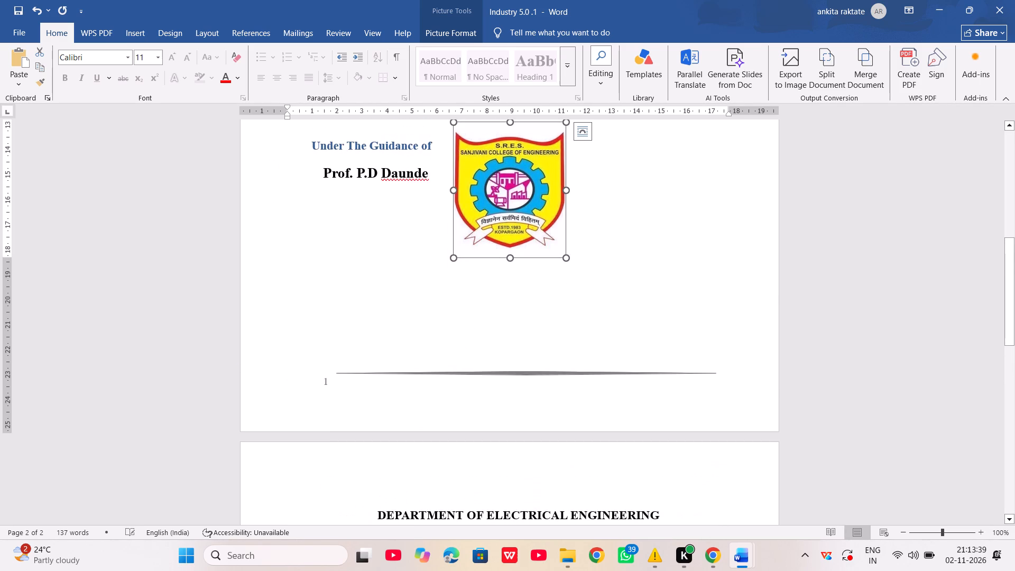
drag(512, 212, 507, 321)
drag(499, 187, 501, 274)
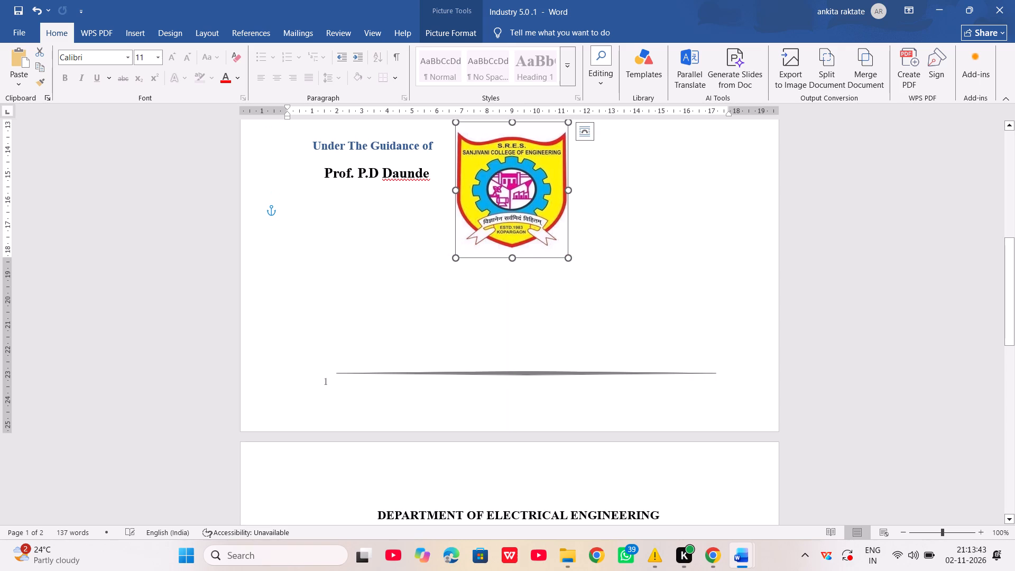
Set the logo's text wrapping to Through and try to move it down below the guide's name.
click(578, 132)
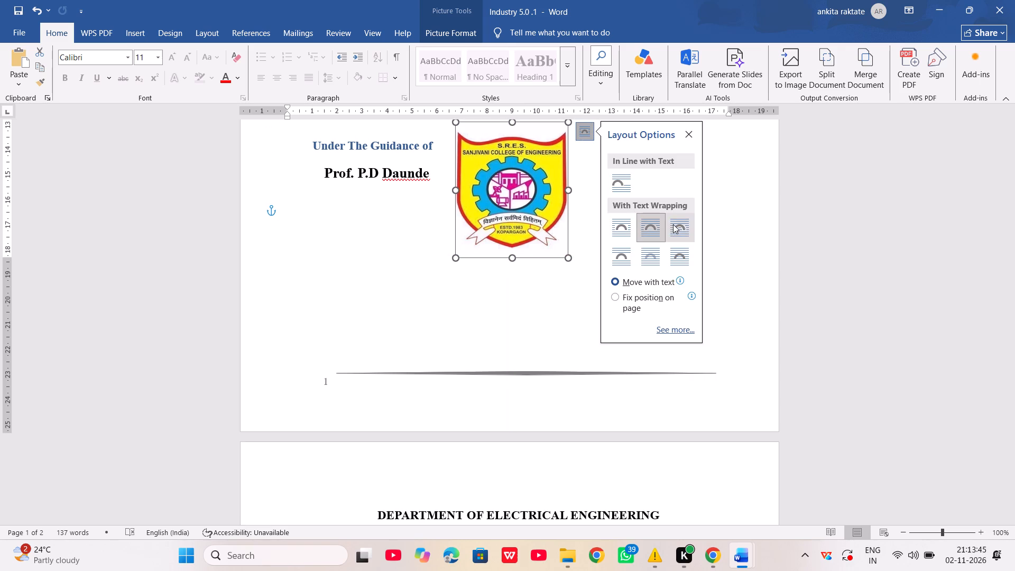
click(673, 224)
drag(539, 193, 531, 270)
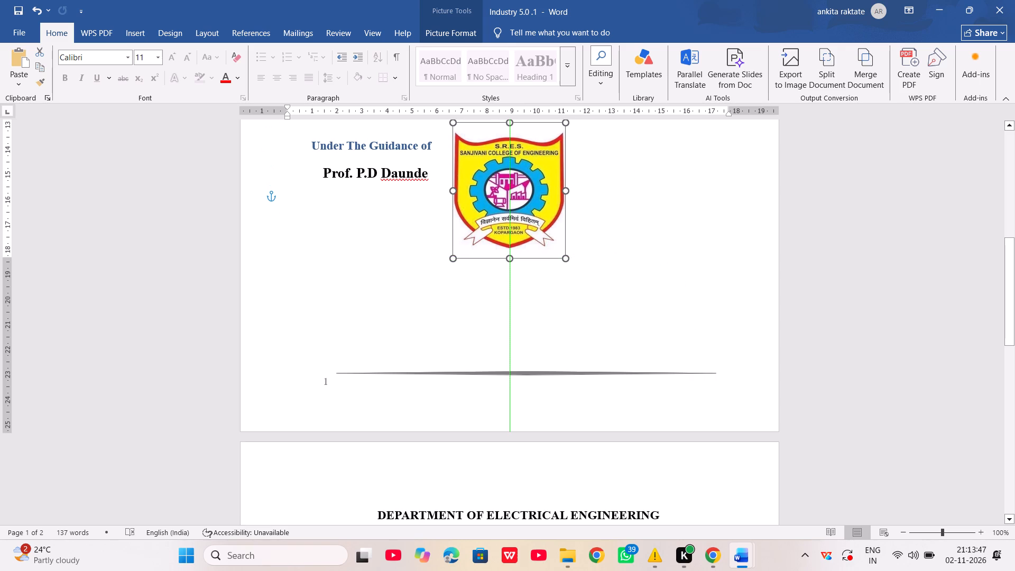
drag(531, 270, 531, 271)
Set the logo's text wrapping to Square and try to move it lower on the cover page.
click(512, 256)
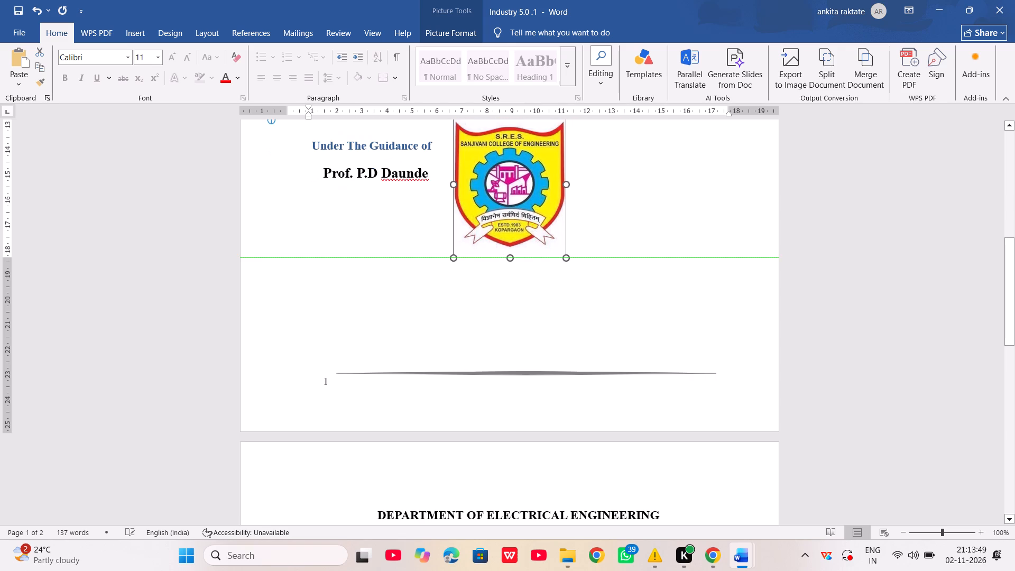
drag(500, 169, 504, 232)
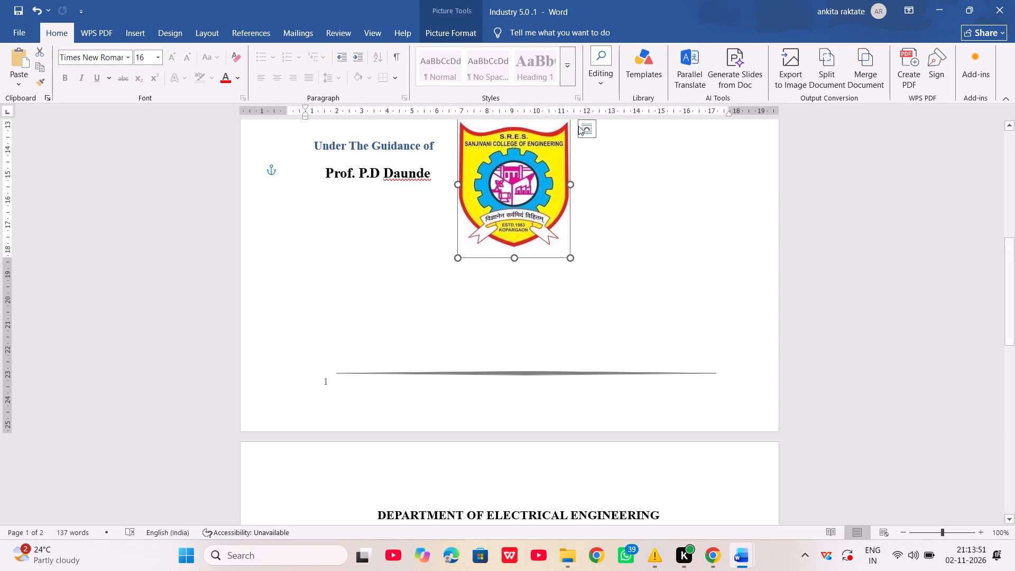
click(582, 134)
click(621, 232)
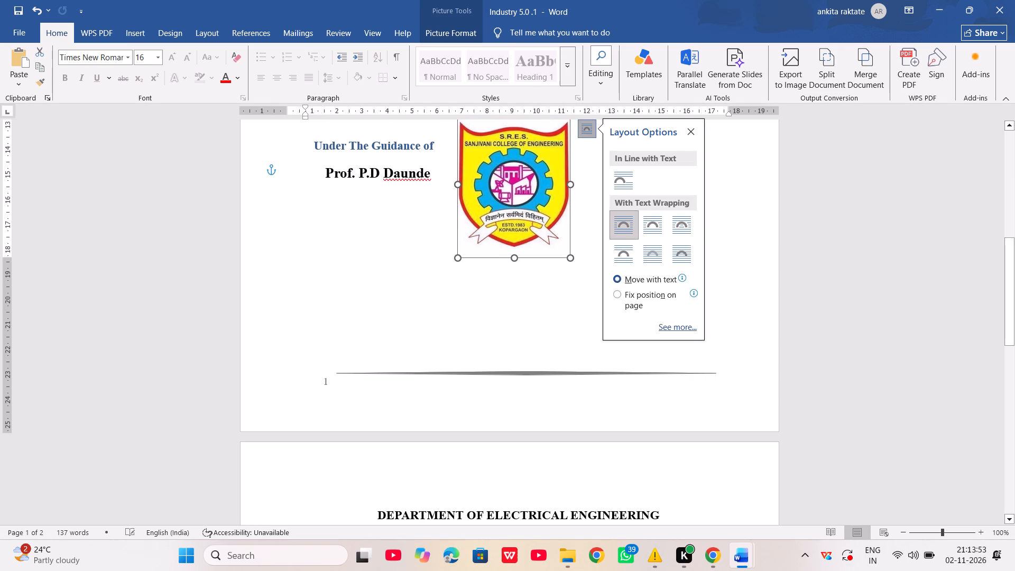
drag(531, 189, 532, 252)
drag(503, 167, 506, 173)
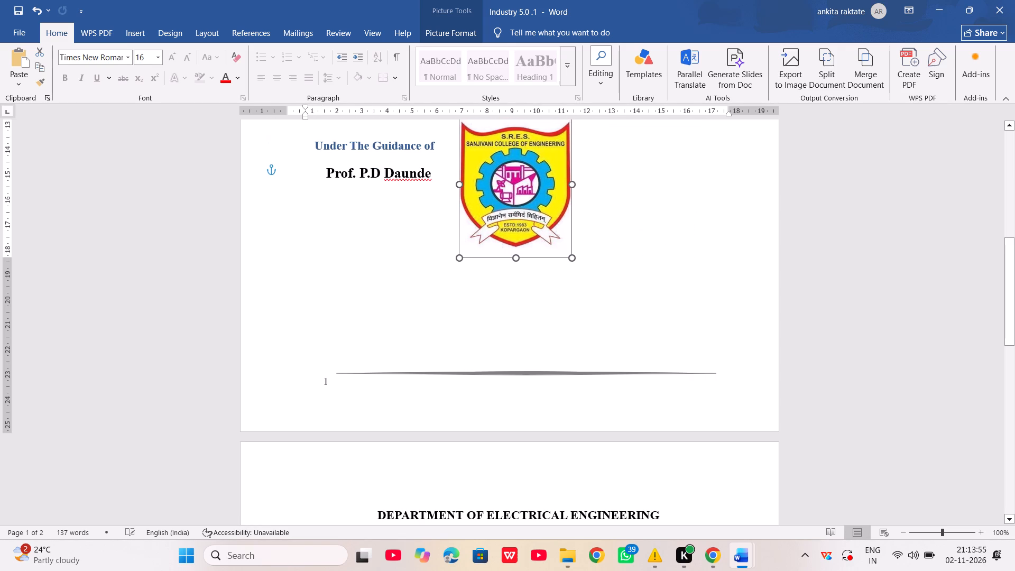
drag(506, 173, 505, 232)
Shorten the logo from its top edge so it starts just below the Under The Guidance of line.
scroll(491, 135, up, 2)
drag(505, 198, 509, 243)
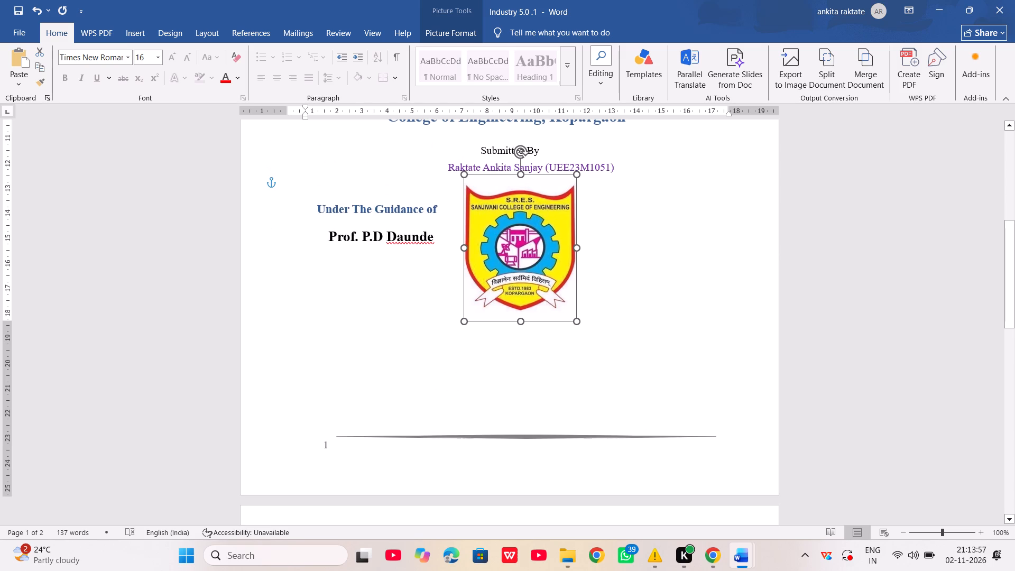
drag(509, 243, 509, 256)
drag(522, 173, 522, 202)
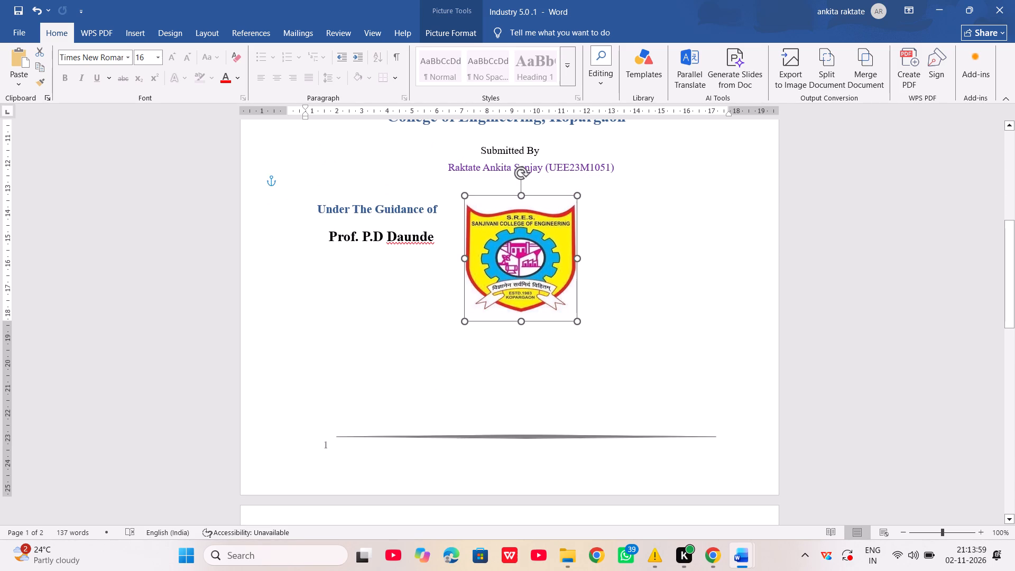
drag(522, 202, 520, 218)
Try to move the shortened logo down into the empty space below the guide's name on the cover page.
drag(513, 231, 512, 299)
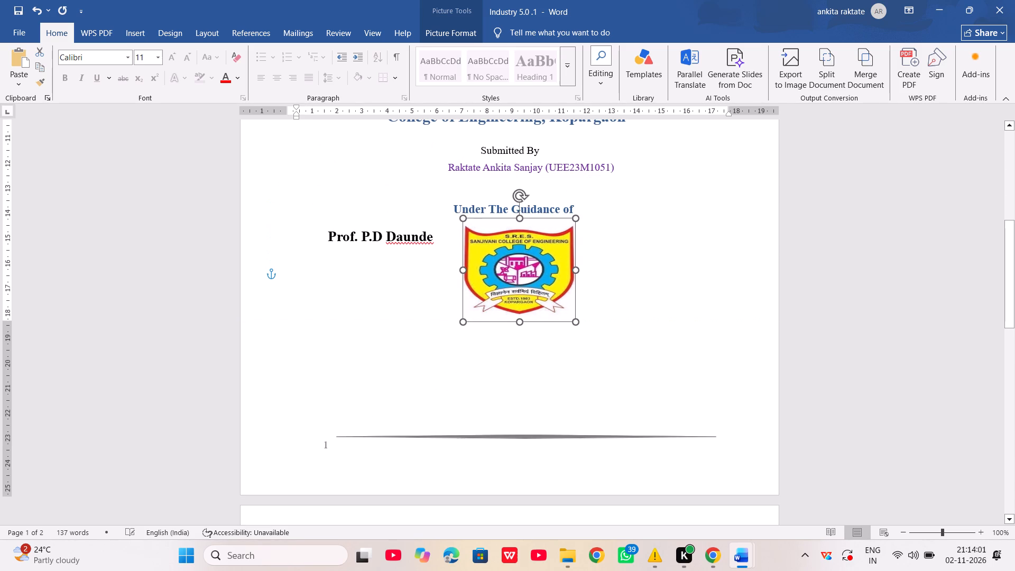
drag(512, 299, 440, 373)
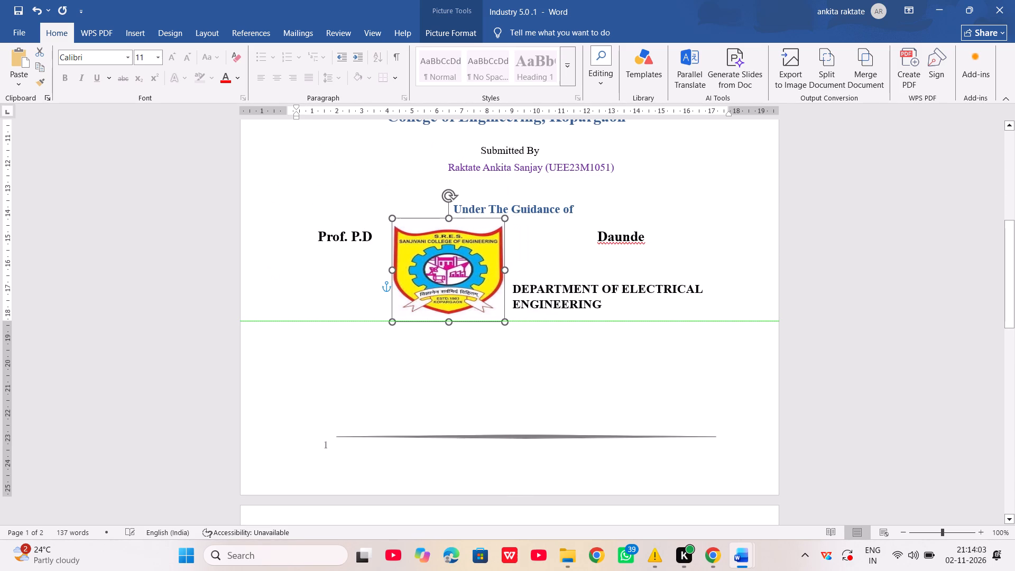
drag(440, 373, 495, 390)
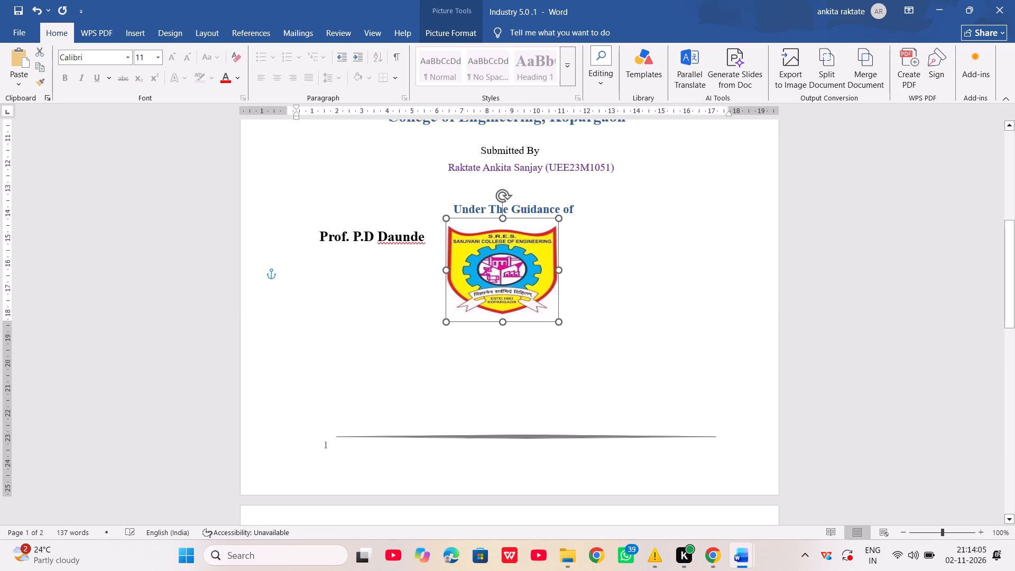
drag(495, 390, 494, 391)
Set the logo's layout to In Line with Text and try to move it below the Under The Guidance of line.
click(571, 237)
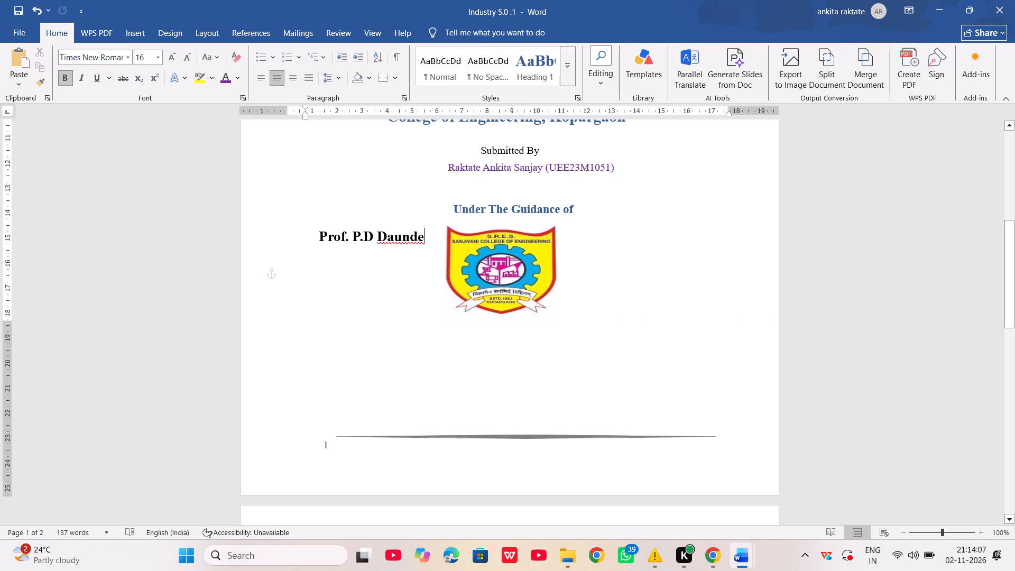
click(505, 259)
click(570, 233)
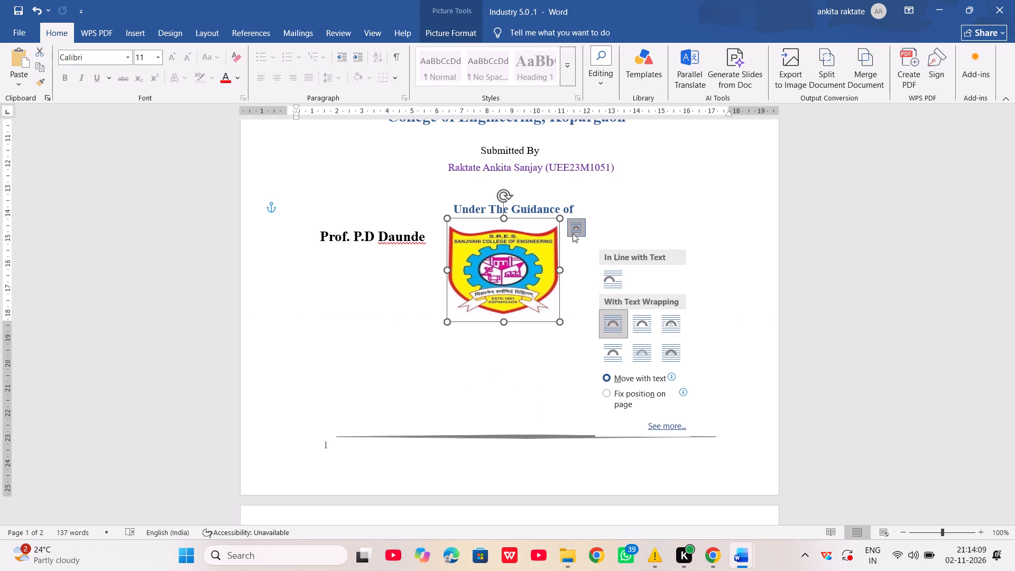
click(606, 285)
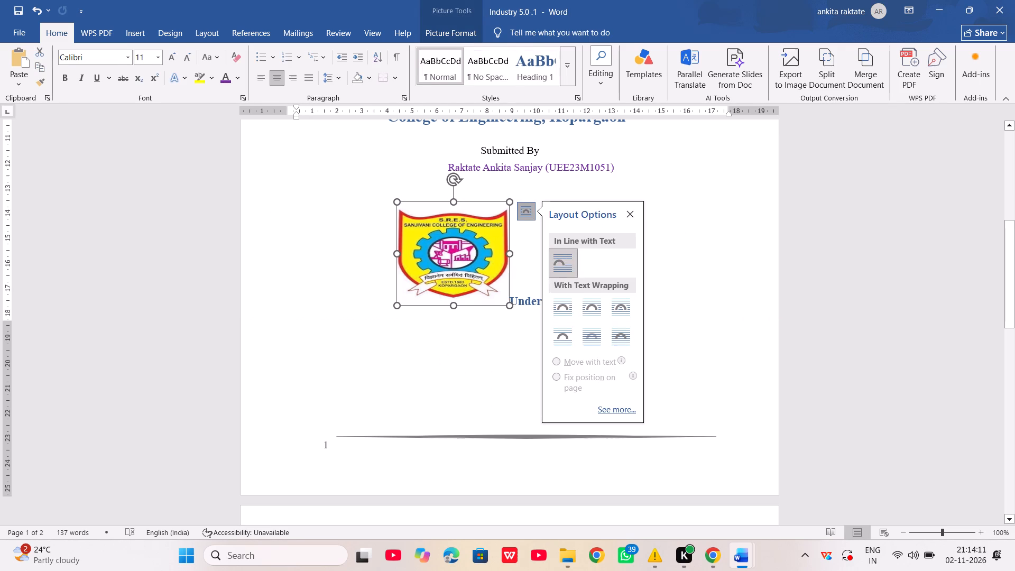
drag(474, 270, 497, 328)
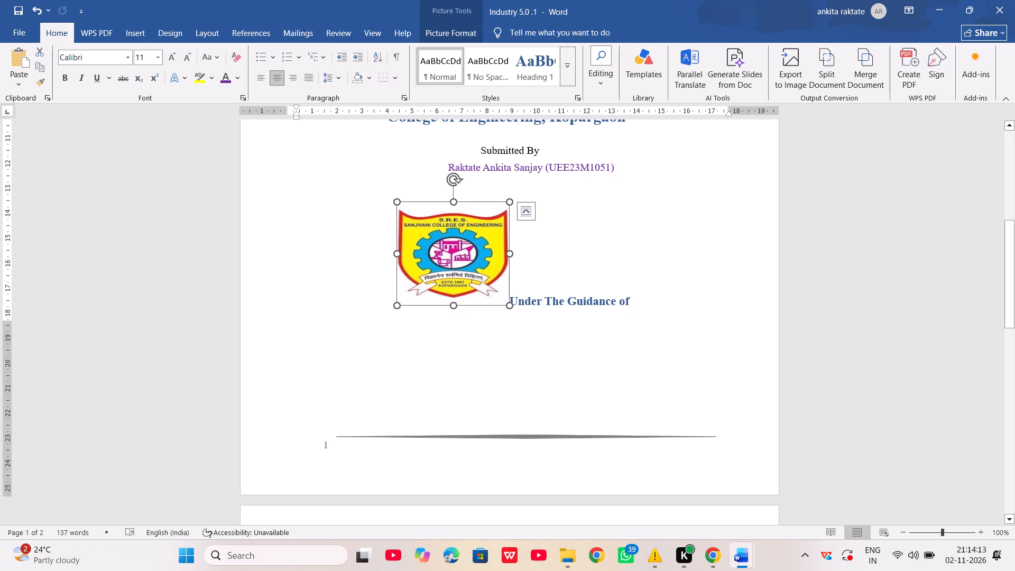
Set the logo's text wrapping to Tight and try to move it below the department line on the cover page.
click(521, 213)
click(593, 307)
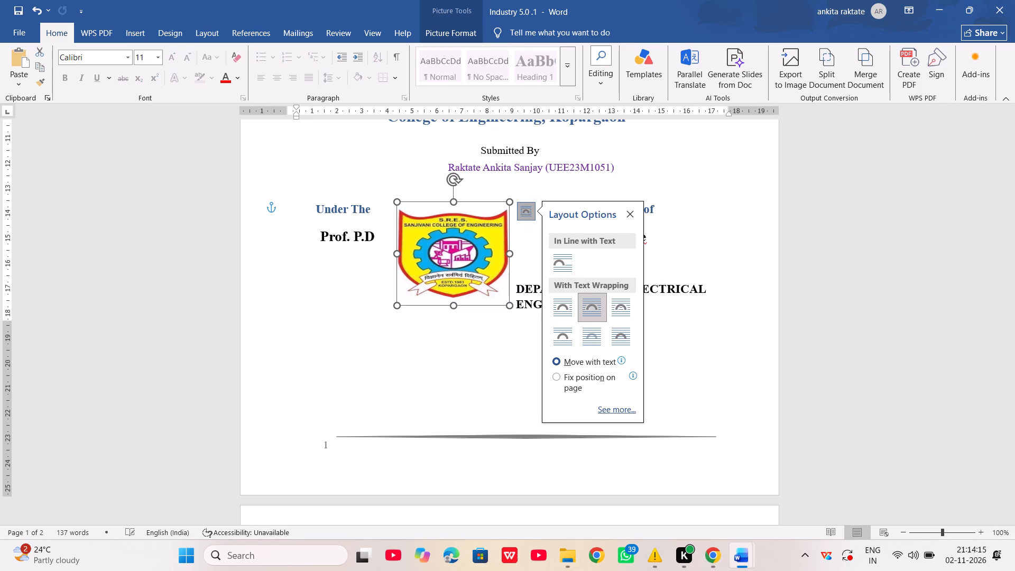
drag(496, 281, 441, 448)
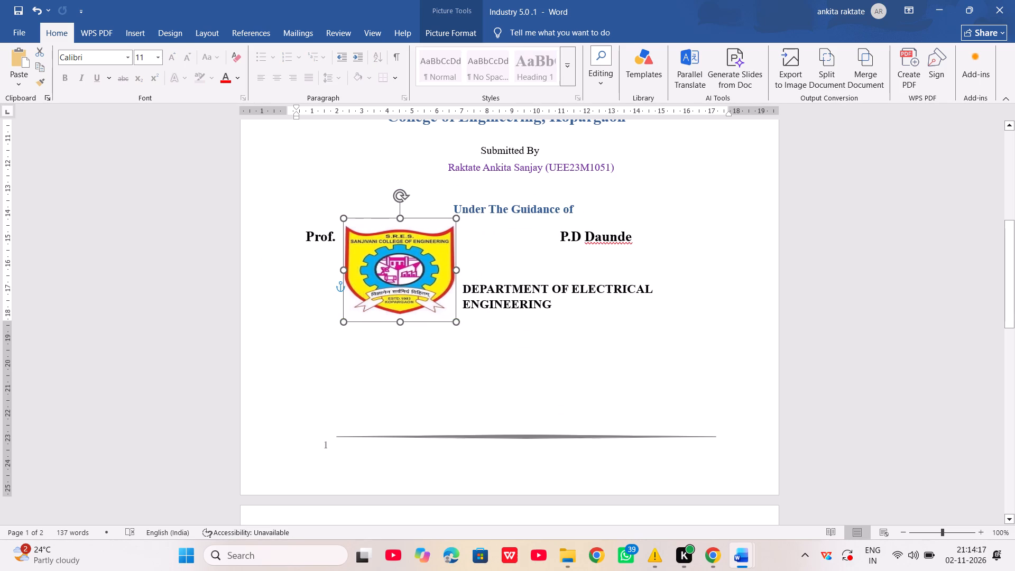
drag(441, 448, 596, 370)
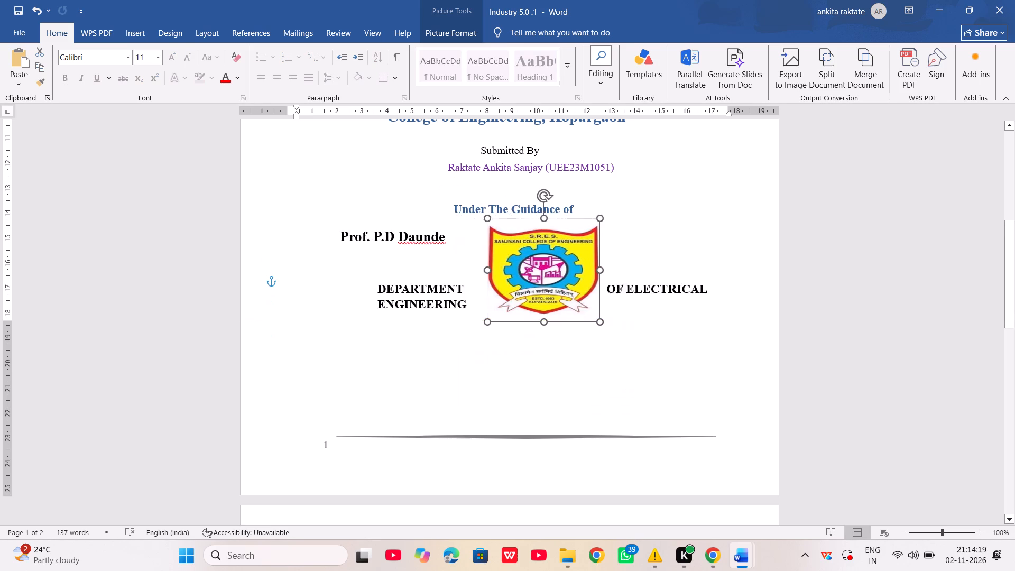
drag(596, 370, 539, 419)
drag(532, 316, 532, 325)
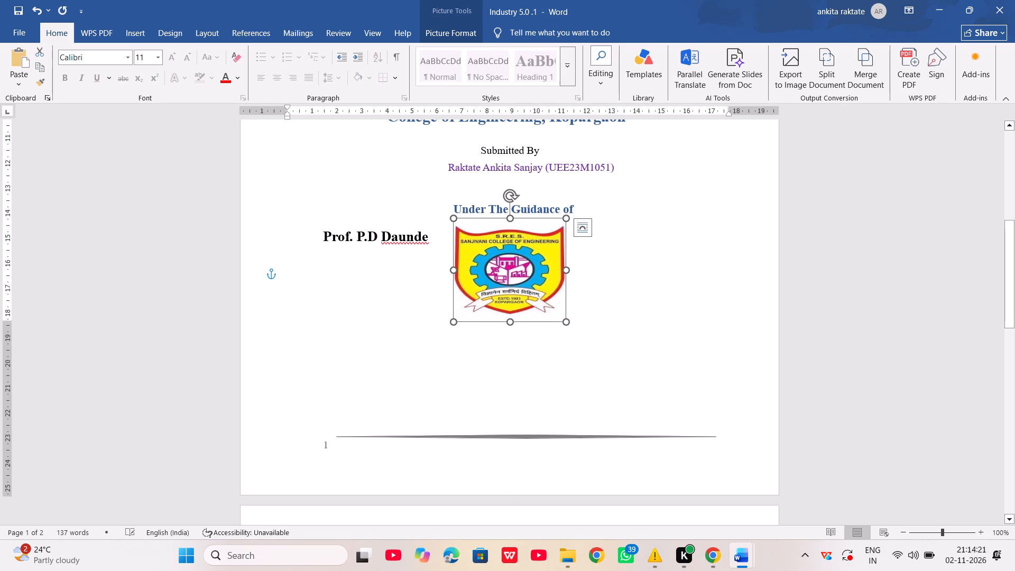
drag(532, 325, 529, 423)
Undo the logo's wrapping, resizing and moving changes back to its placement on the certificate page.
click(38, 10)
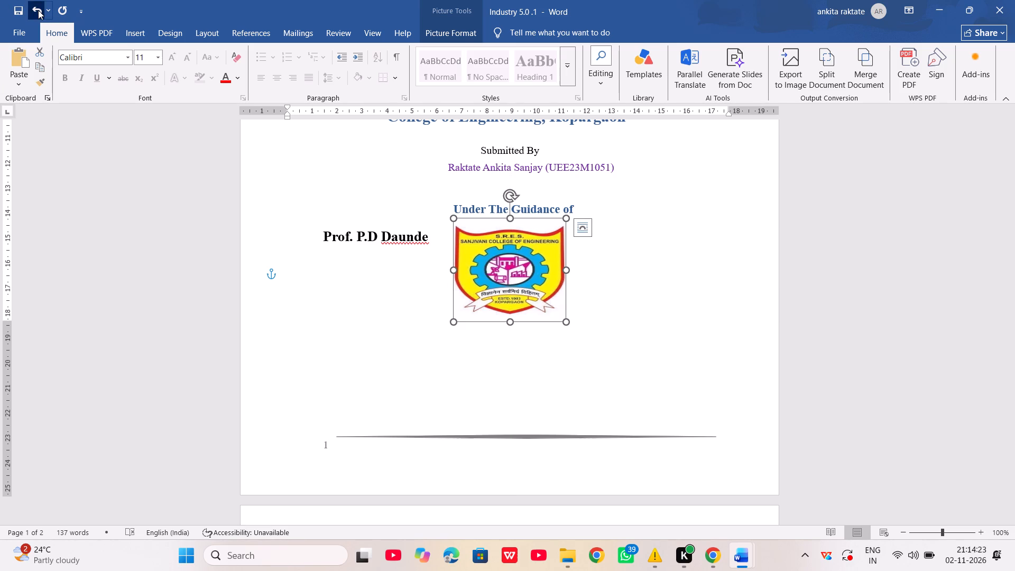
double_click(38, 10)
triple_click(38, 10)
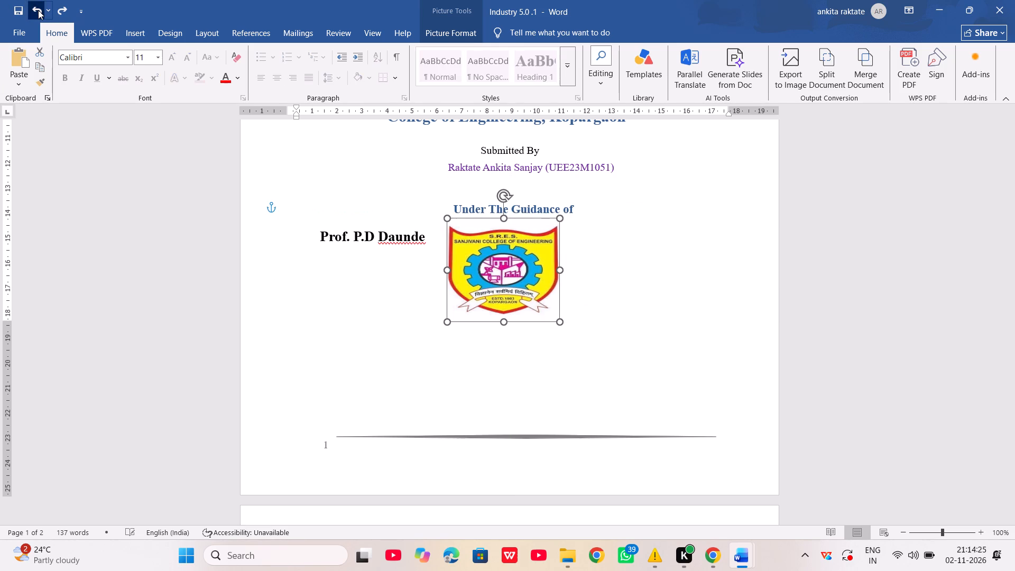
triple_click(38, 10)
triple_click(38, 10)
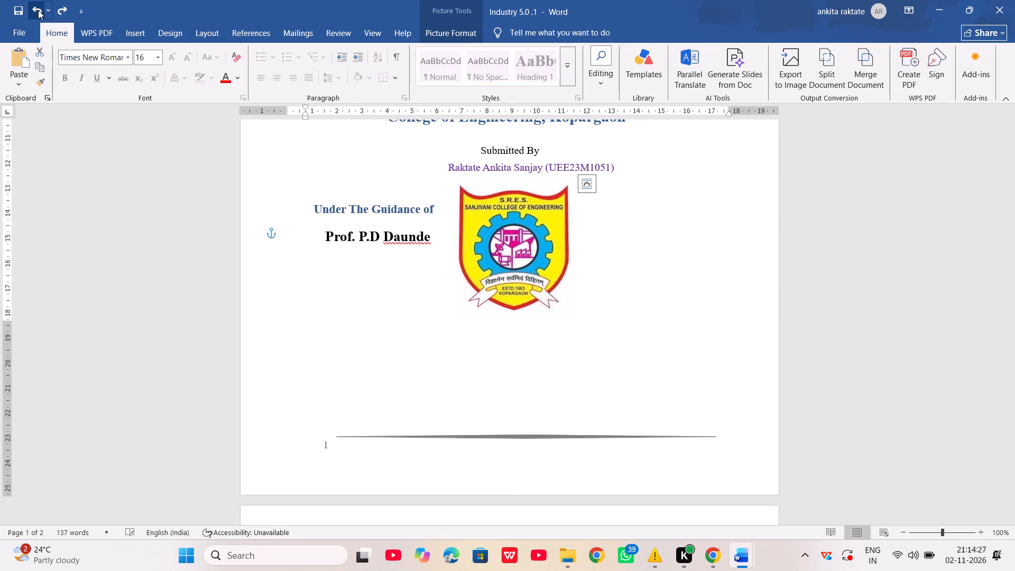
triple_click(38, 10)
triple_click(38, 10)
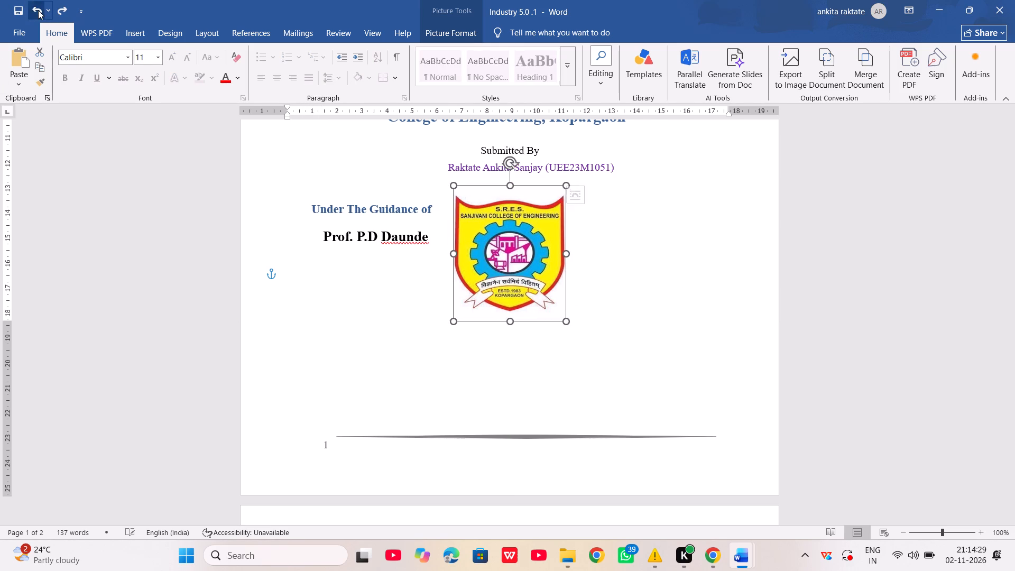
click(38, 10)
Remove the blank line between CIA ACTIVITY and INDUSTRIAL REPORT on the cover, keeping the two headings on separate lines.
scroll(225, 0, up, 3)
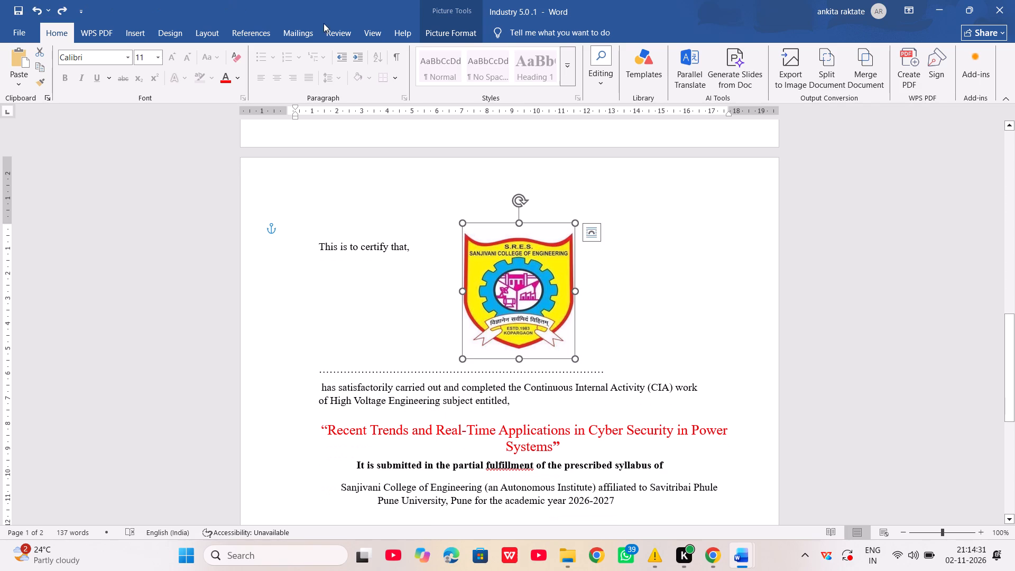
scroll(520, 262, up, 6)
scroll(497, 213, up, 11)
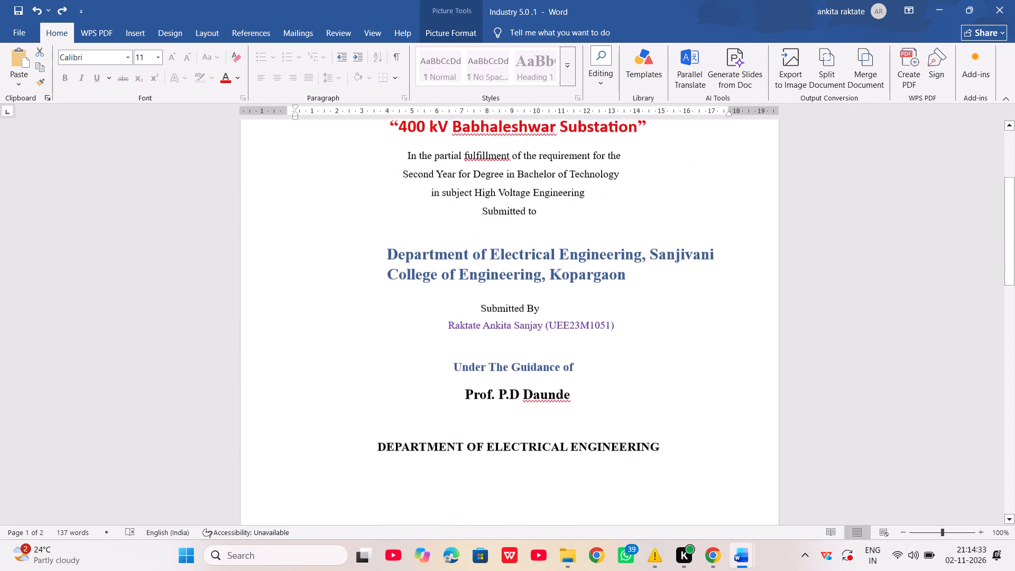
scroll(496, 209, up, 2)
click(463, 176)
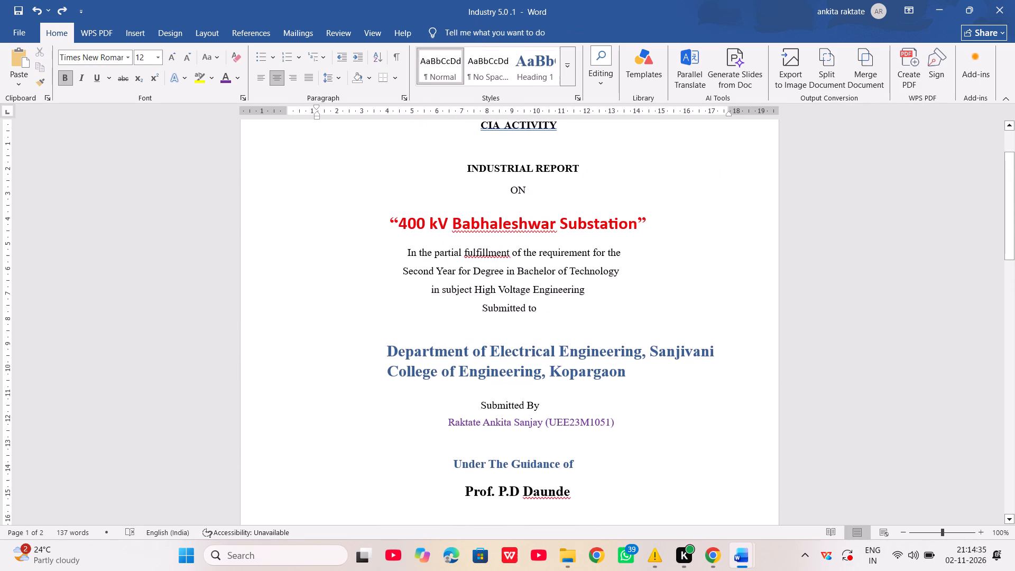
key(BackSpace)
key(BackSpace)
key(BackSpace)
key(BackSpace)
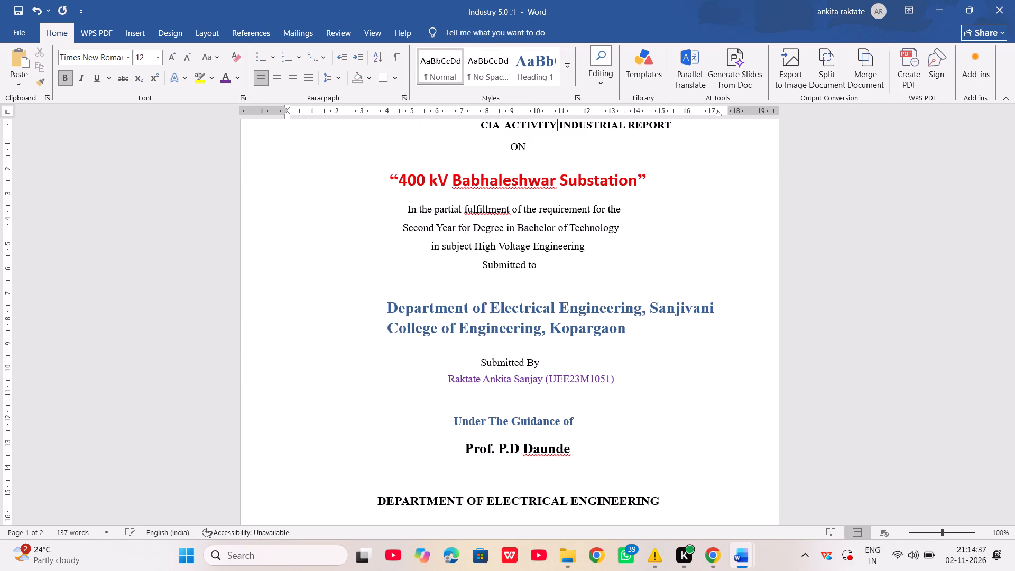
key(Return)
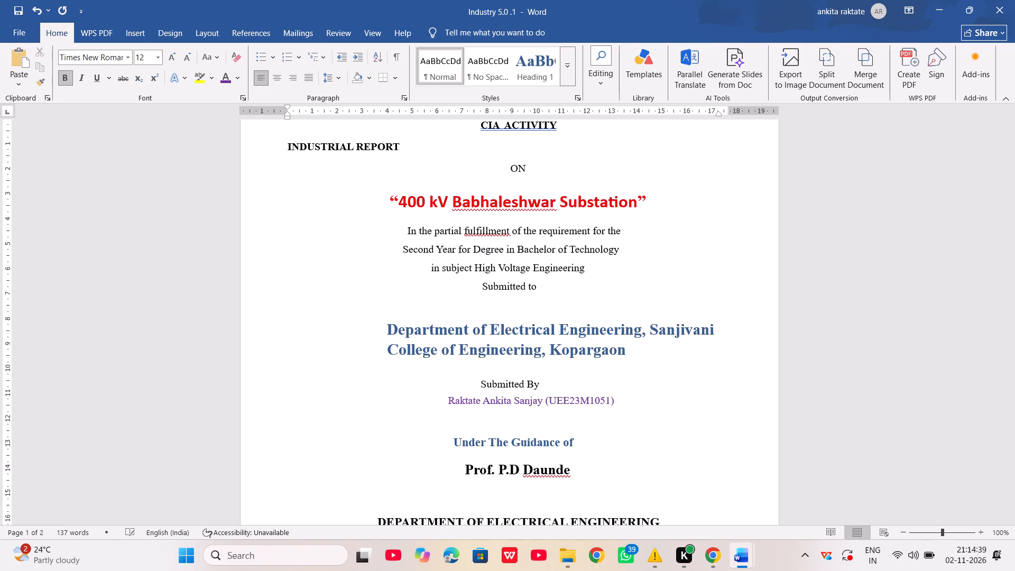
Indent the INDUSTRIAL REPORT heading with 20 leading spaces to bring it closer to the page centre.
key(space)
key(space)
key(space)
key(space)
key(space)
key(space)
key(space)
key(space)
key(space)
key(space)
key(space)
key(space)
key(space)
key(space)
key(space)
key(space)
key(space)
key(space)
key(space)
key(space)
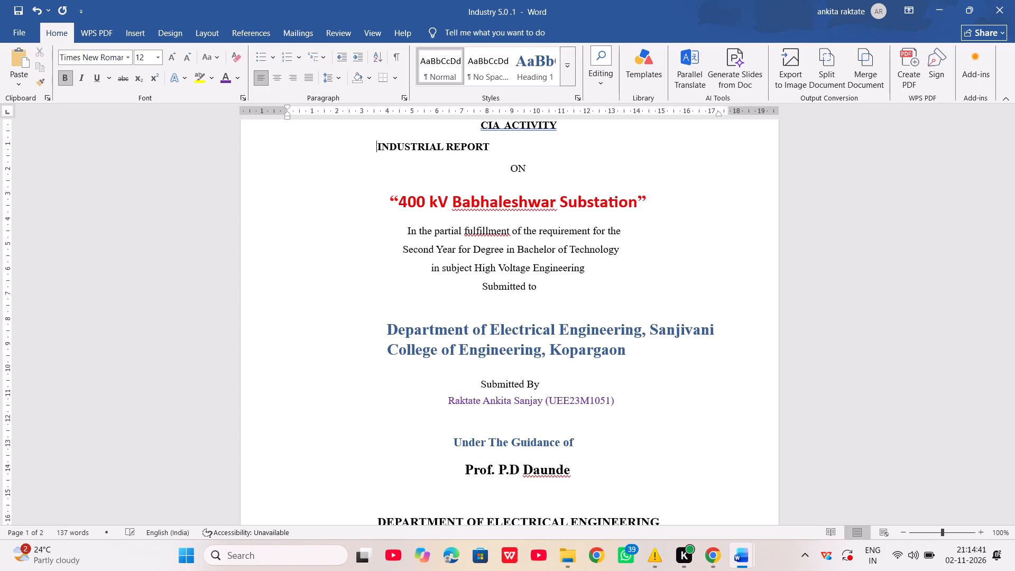
Try to move the college logo from the certificate page up onto the cover page.
scroll(464, 177, down, 6)
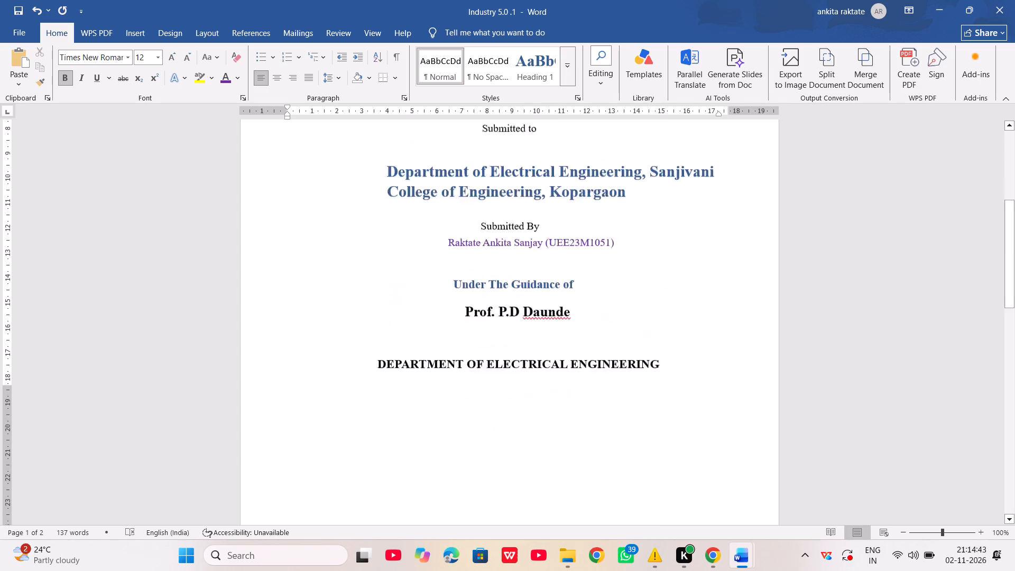
scroll(464, 188, down, 4)
scroll(492, 376, down, 4)
drag(515, 444, 497, 333)
click(569, 390)
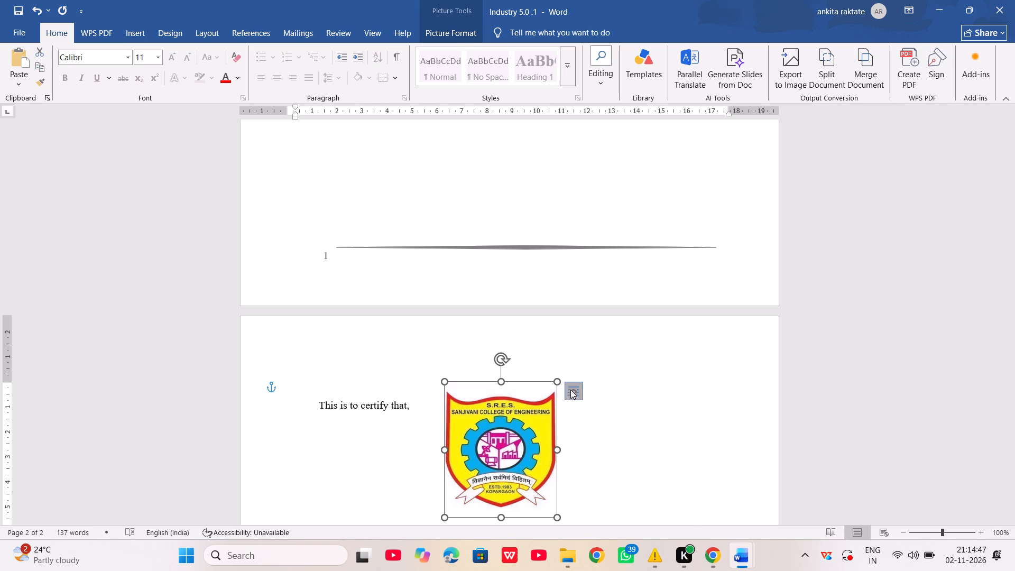
click(510, 434)
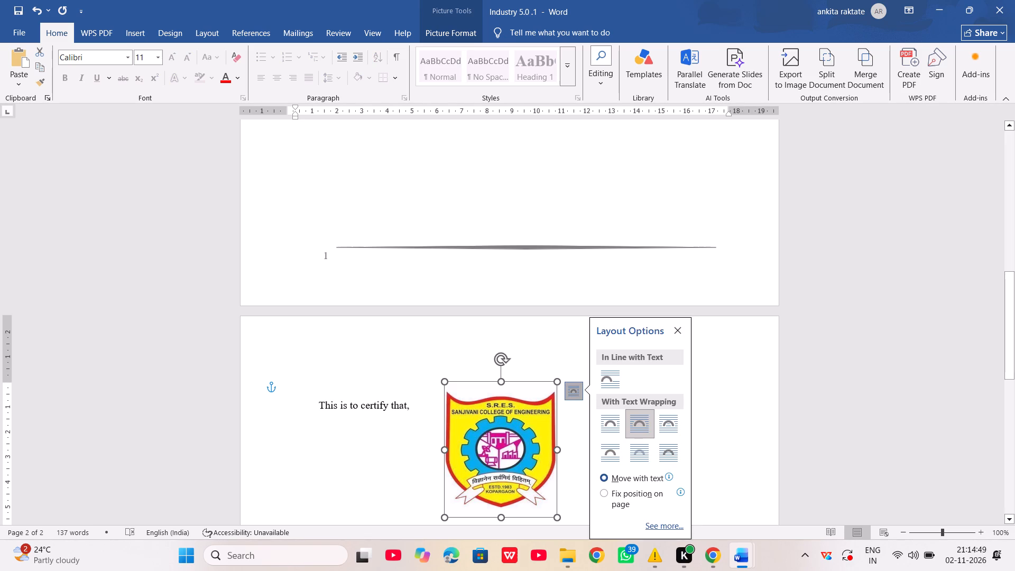
click(500, 392)
right_click(500, 392)
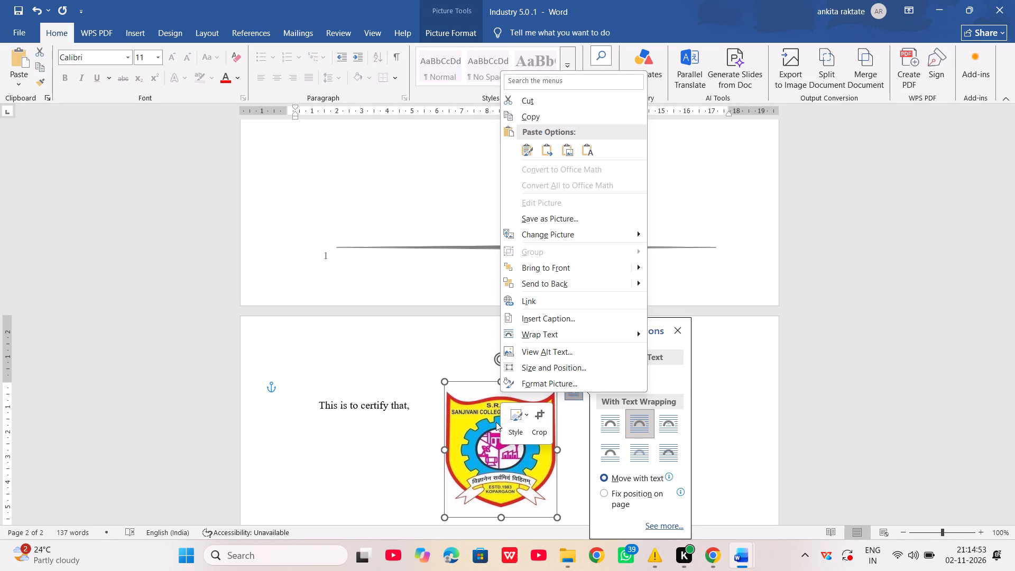
click(497, 447)
click(498, 448)
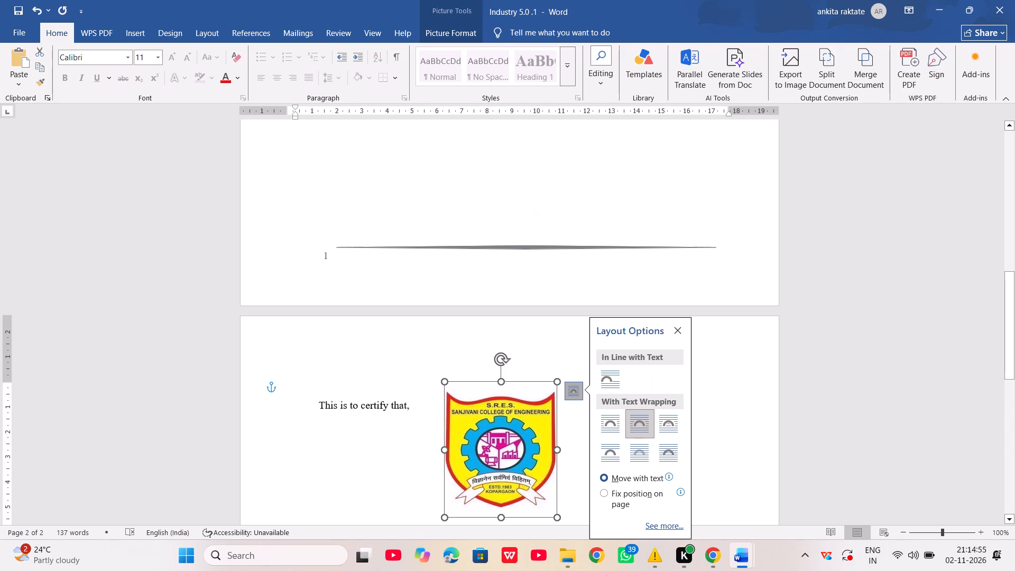
Save the document as Industry 5.0 .1 in Word Document format in the Downloads folder.
key(ctrl+s)
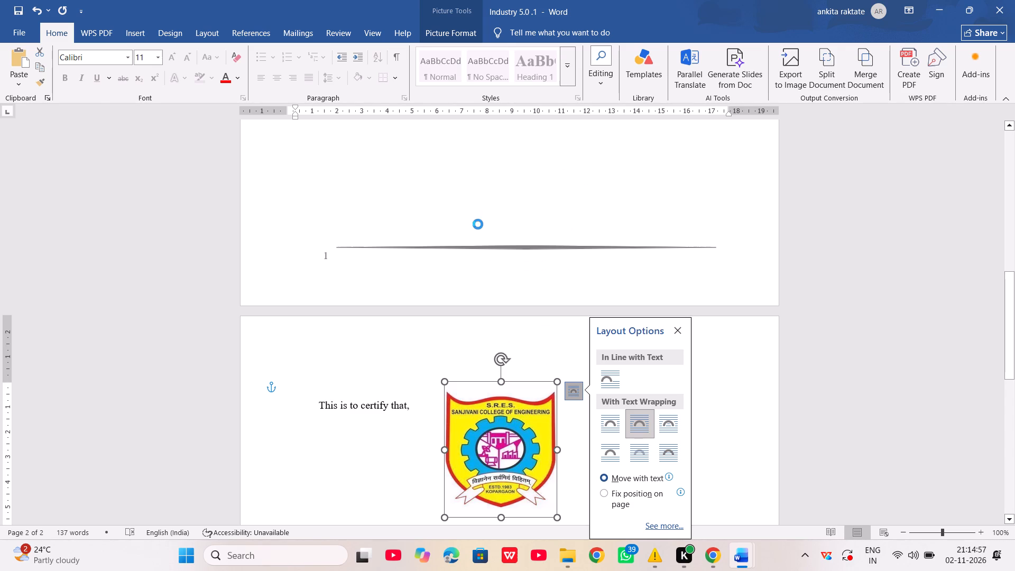
click(477, 222)
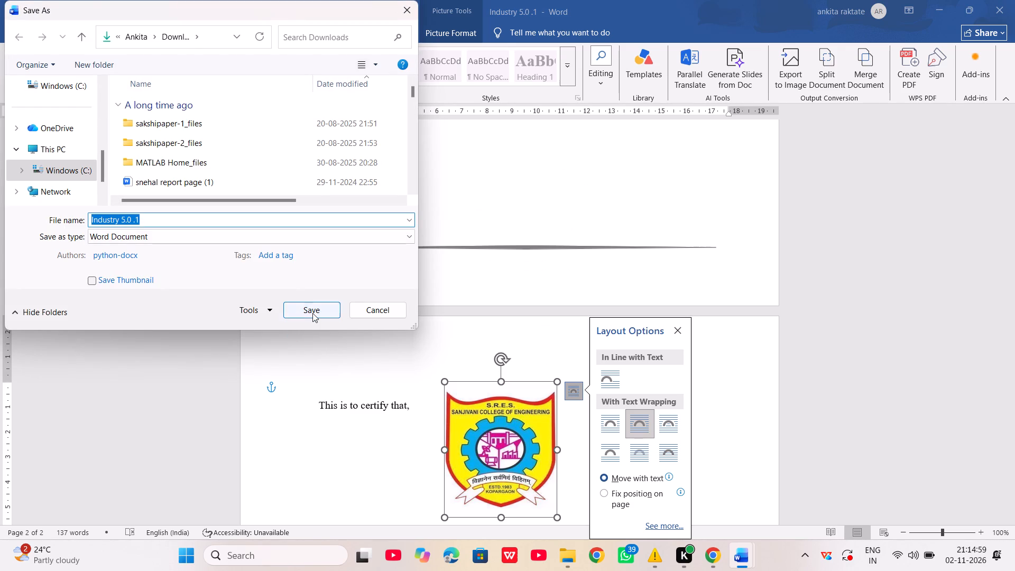
click(312, 313)
Add three new lines after DEPARTMENT OF ELECTRICAL ENGINEERING at the bottom of the cover page.
scroll(454, 177, up, 3)
click(454, 271)
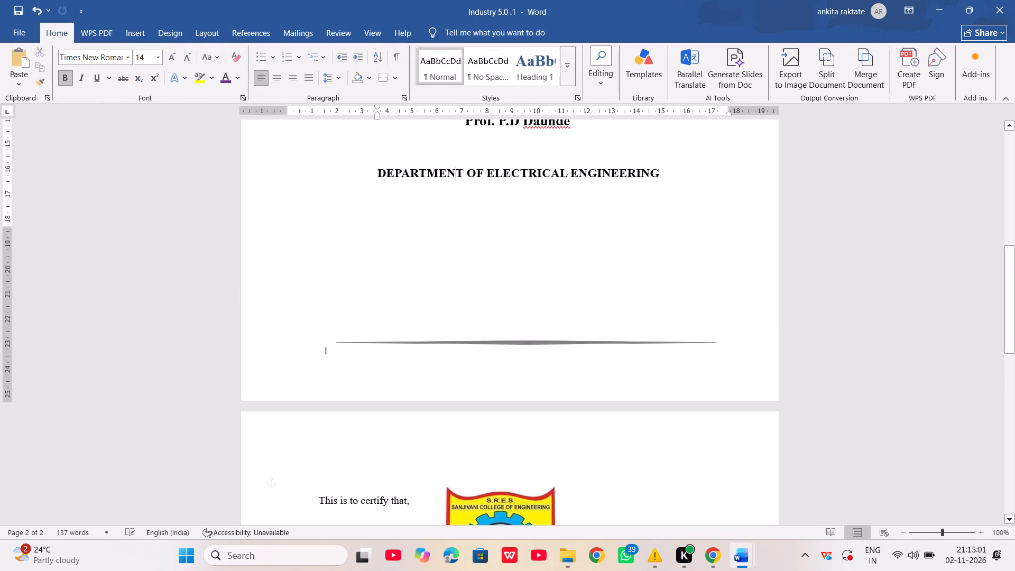
click(465, 254)
click(676, 170)
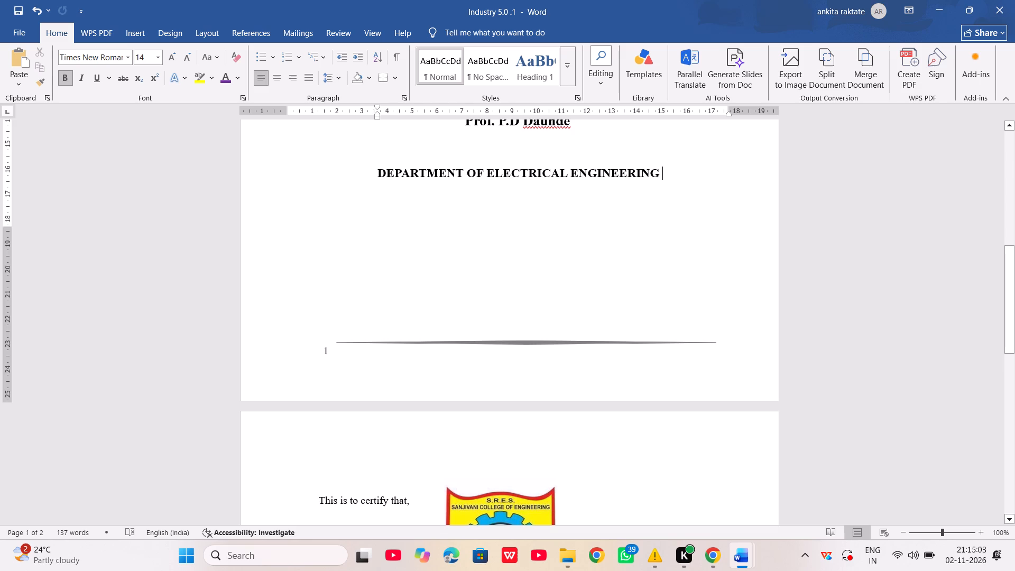
key(Return)
key(Return)
key(Return)
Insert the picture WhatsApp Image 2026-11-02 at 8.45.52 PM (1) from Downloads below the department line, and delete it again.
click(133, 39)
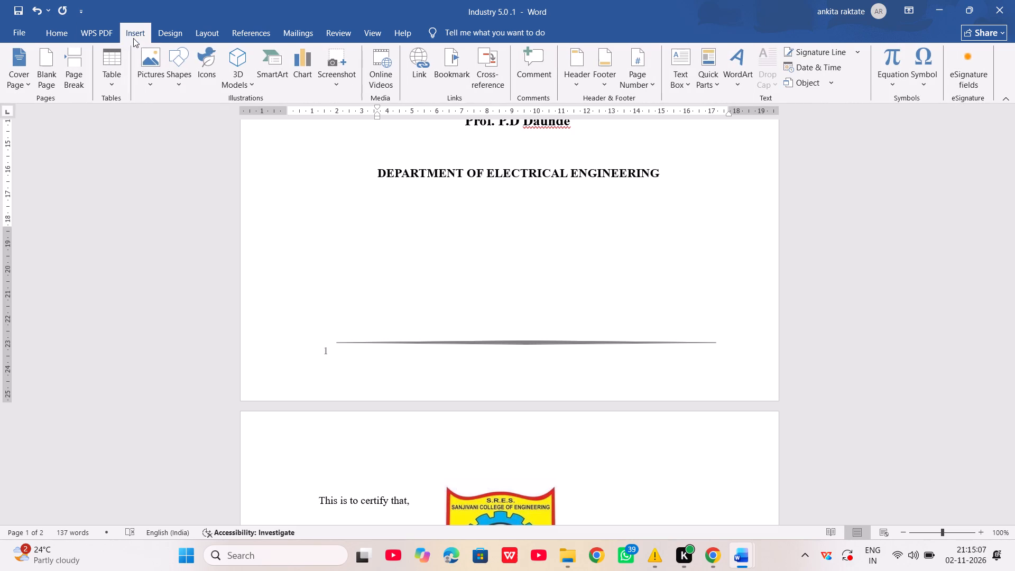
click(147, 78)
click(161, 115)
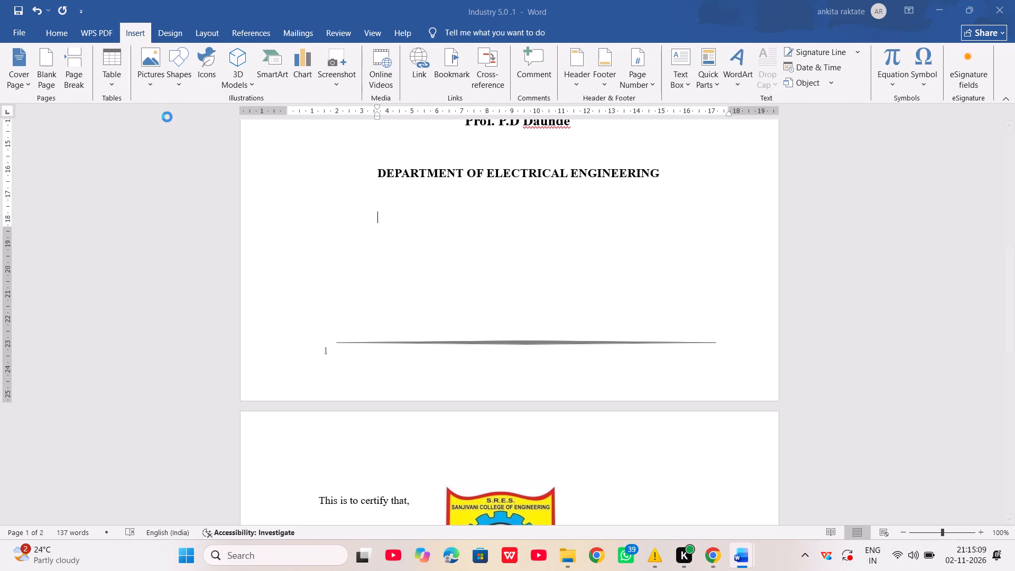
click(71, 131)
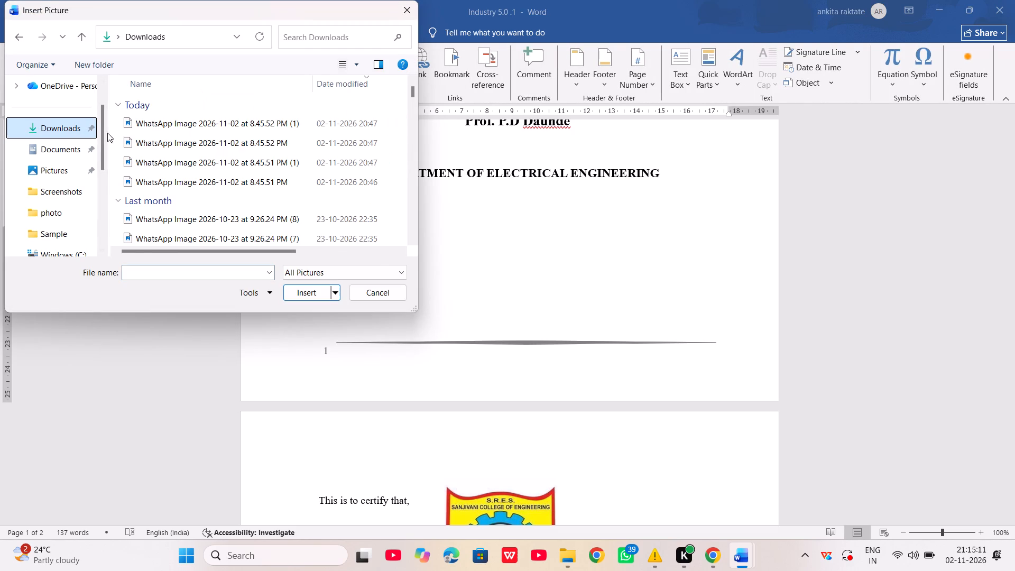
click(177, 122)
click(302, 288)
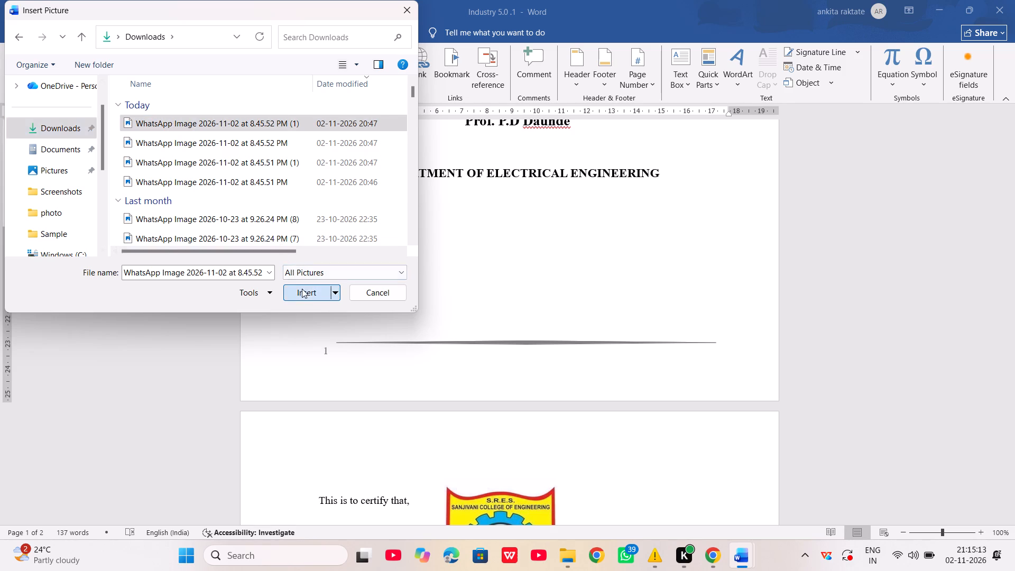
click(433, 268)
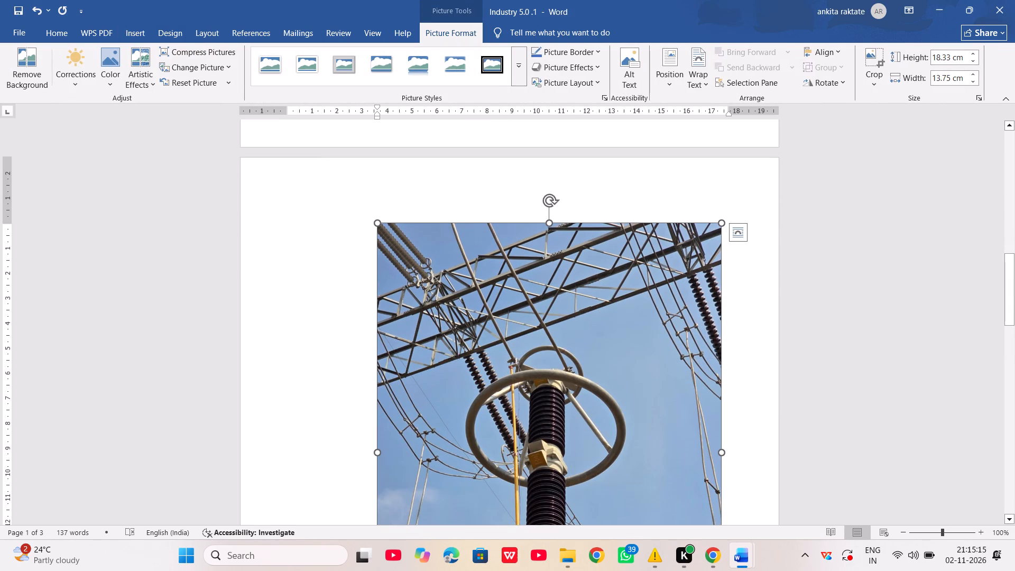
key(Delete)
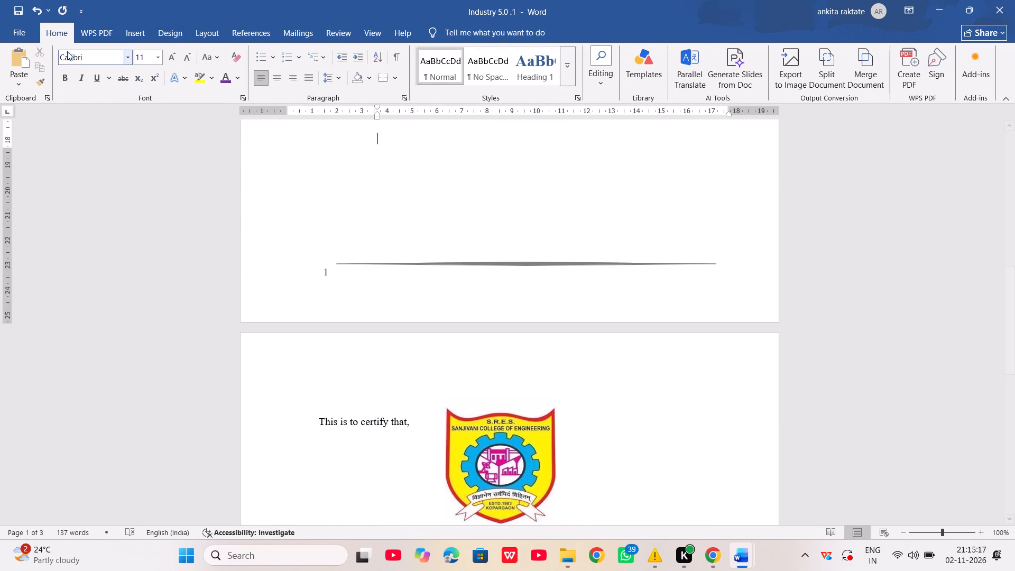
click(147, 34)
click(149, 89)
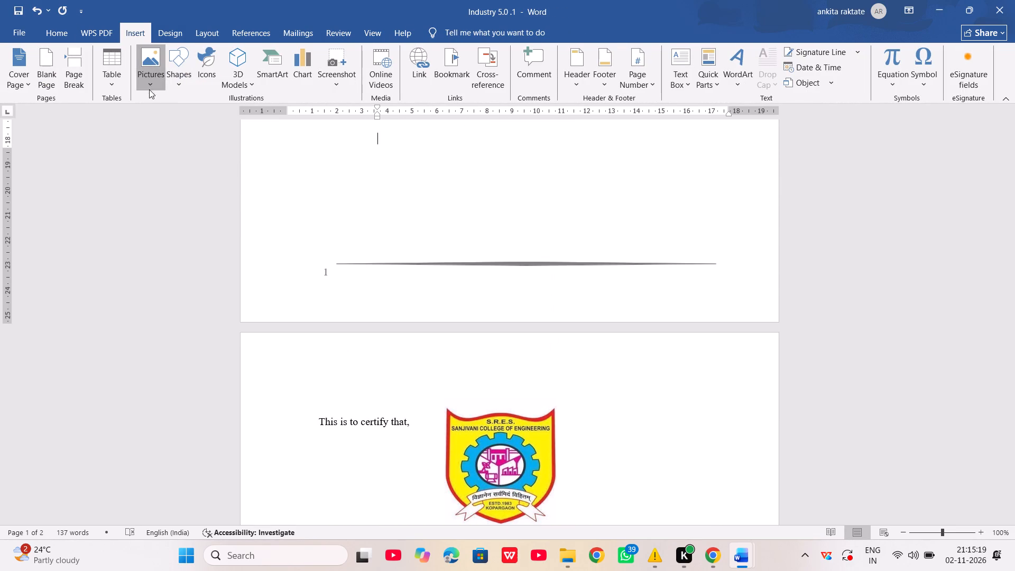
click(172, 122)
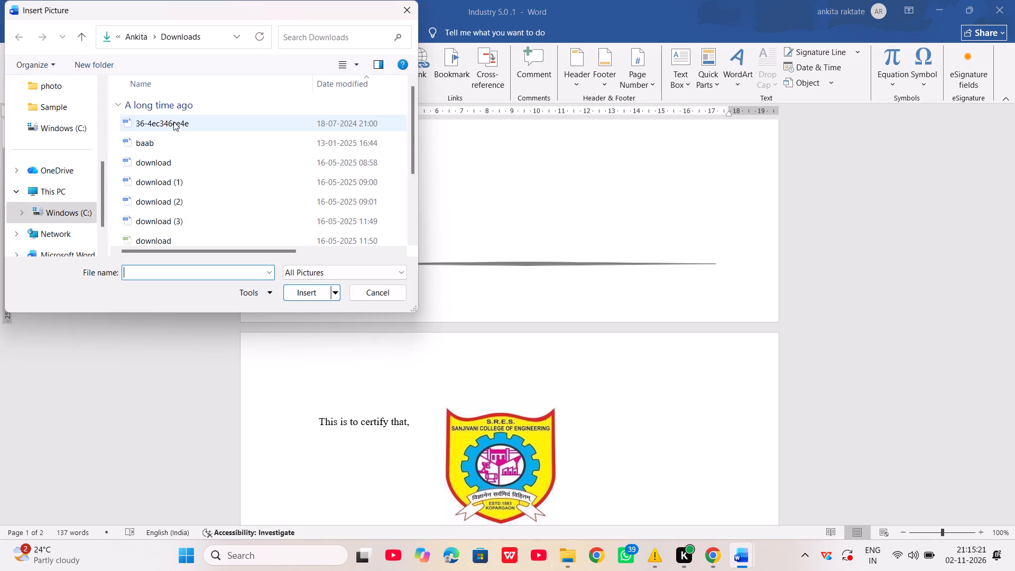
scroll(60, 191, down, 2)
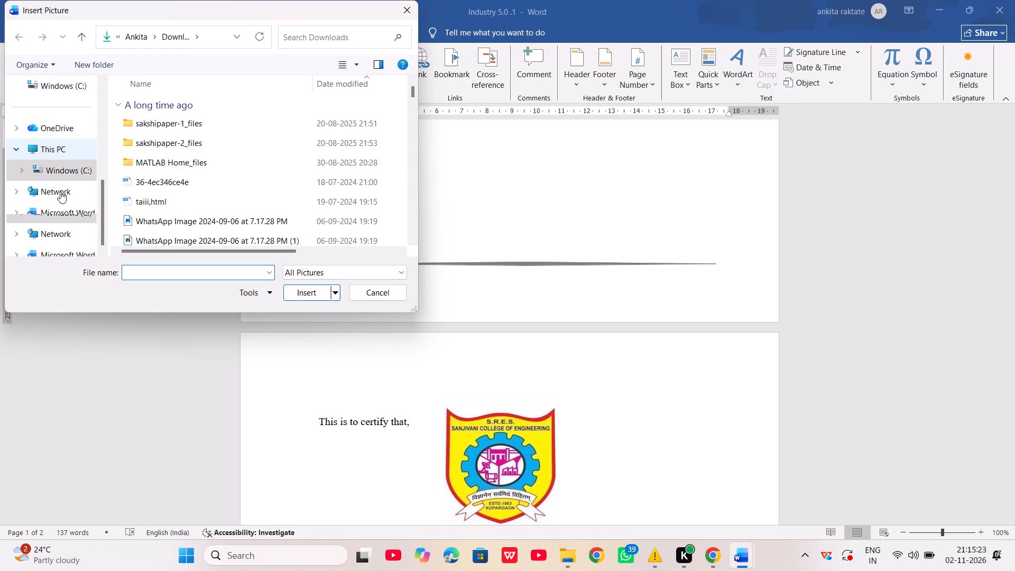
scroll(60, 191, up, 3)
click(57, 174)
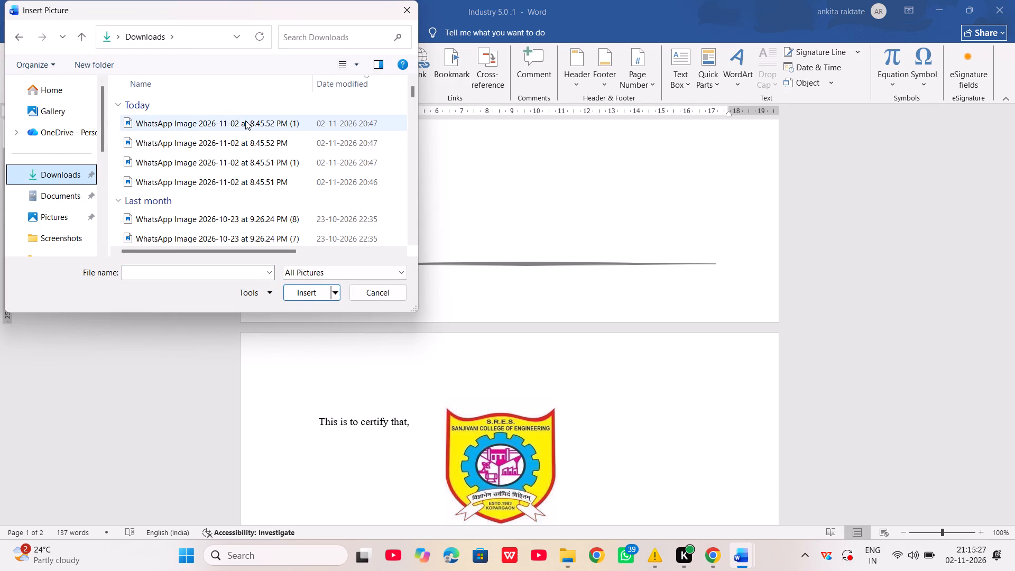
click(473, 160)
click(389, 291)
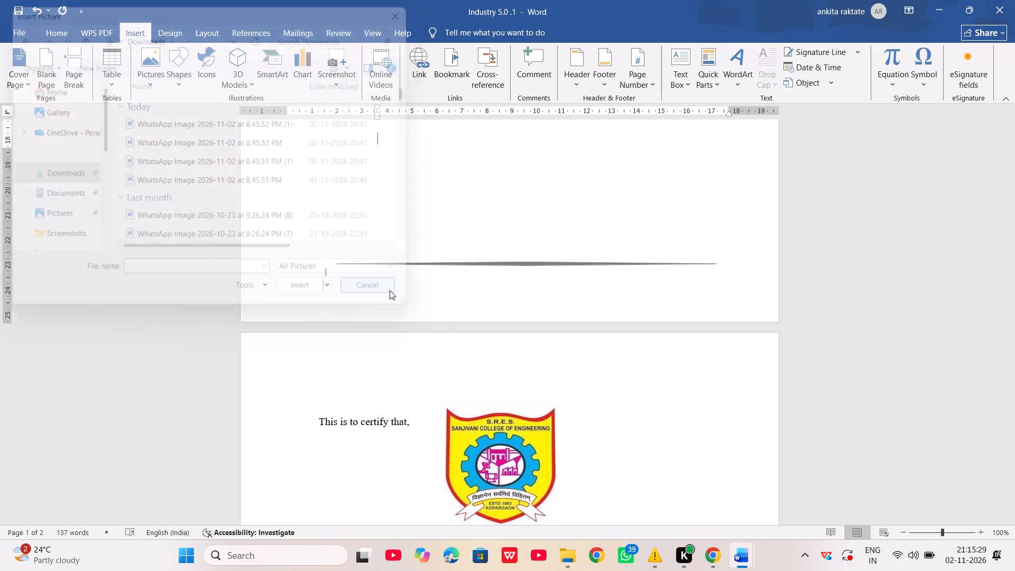
Save the document.
click(503, 468)
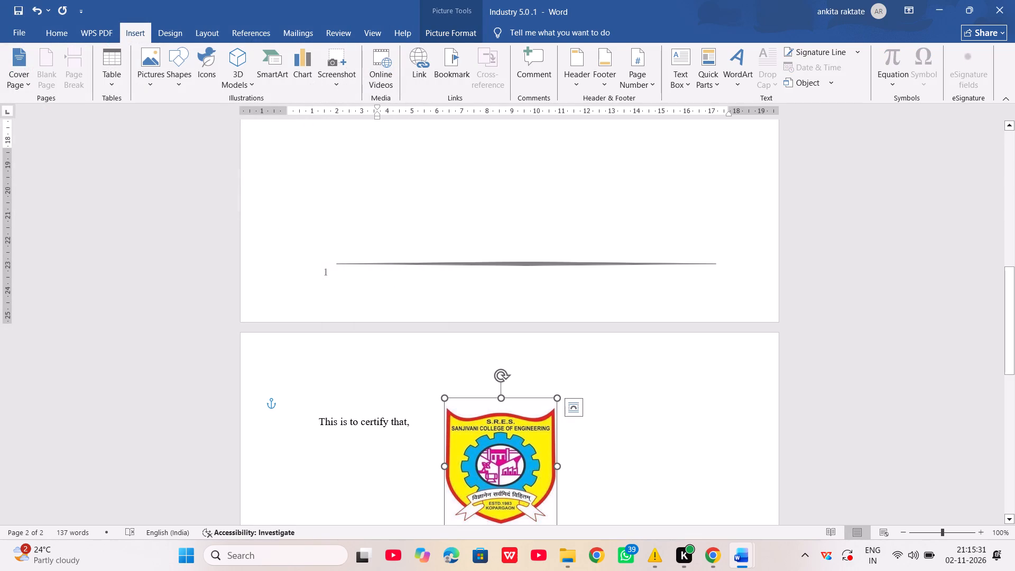
key(ctrl+s)
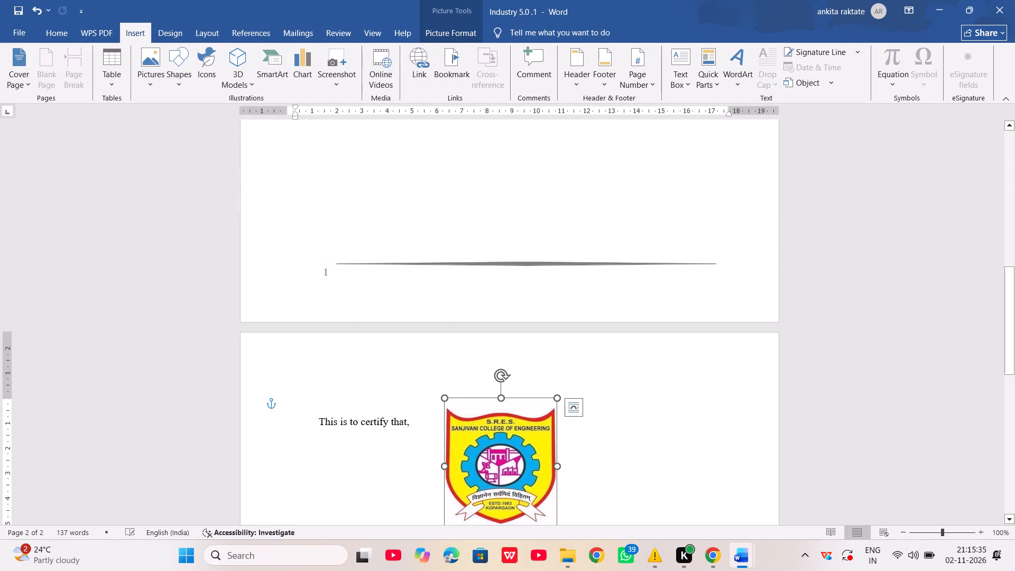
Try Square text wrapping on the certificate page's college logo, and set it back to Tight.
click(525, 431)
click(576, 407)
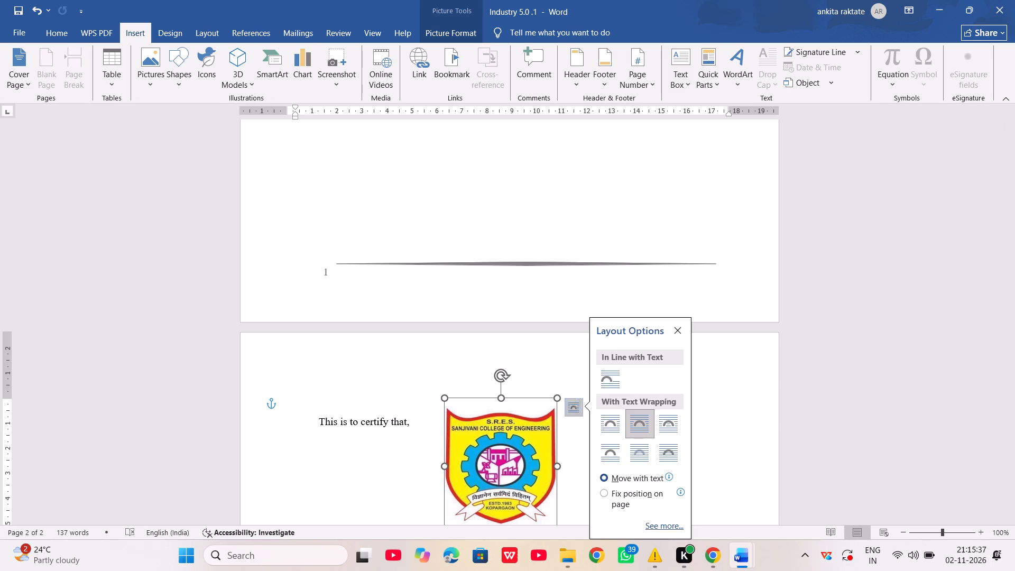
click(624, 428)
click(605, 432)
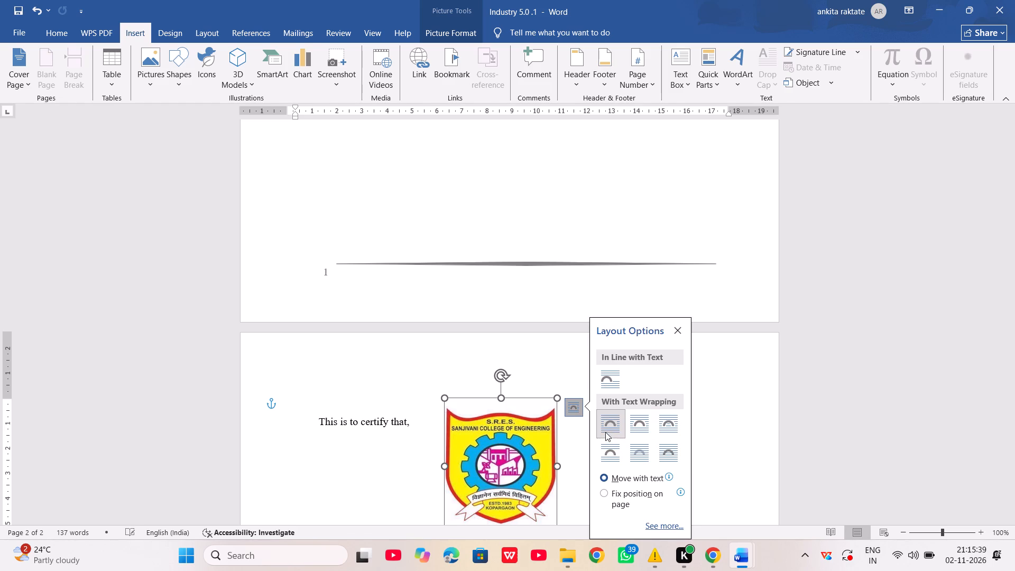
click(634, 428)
Move the college logo from the certificate page onto the cover page, to the left of the guidance and department lines.
drag(528, 481, 490, 350)
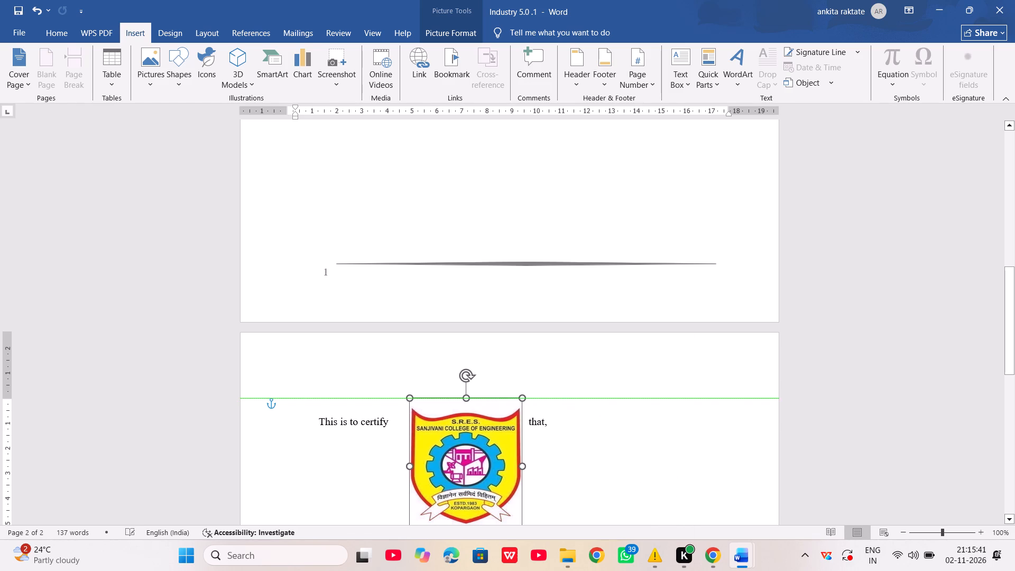
drag(490, 350, 505, 297)
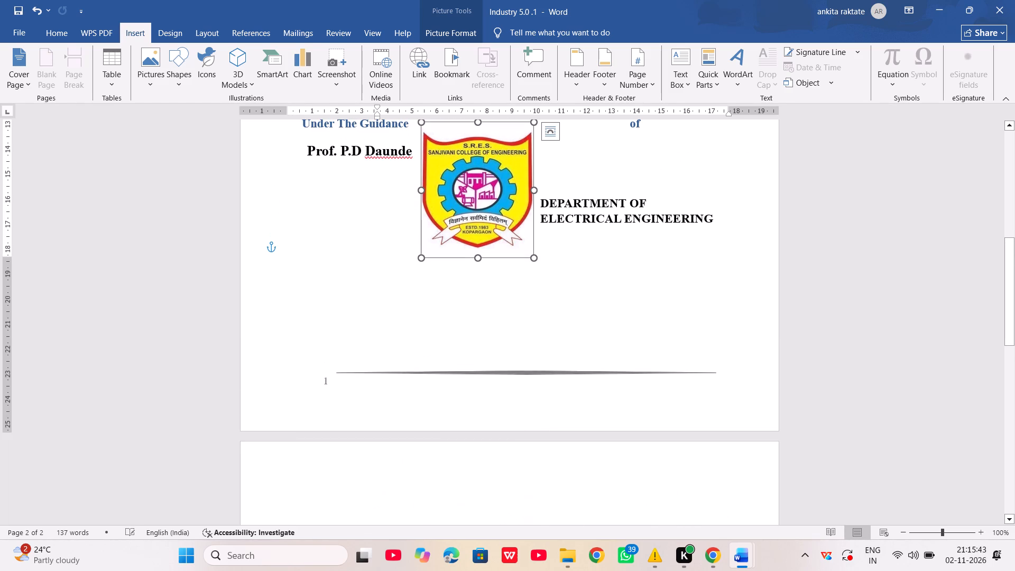
drag(488, 259, 456, 341)
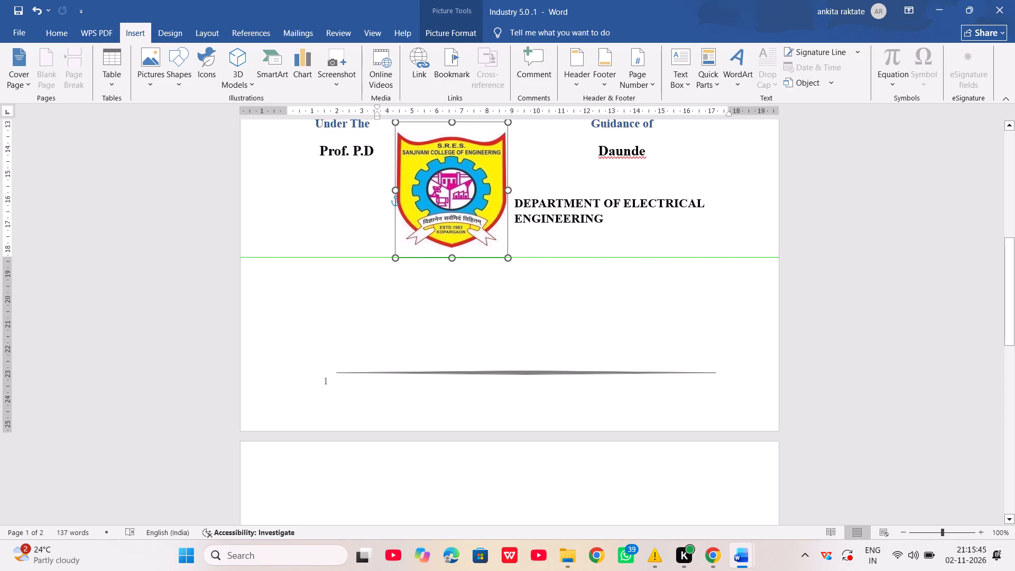
drag(456, 341, 416, 370)
drag(408, 171, 408, 267)
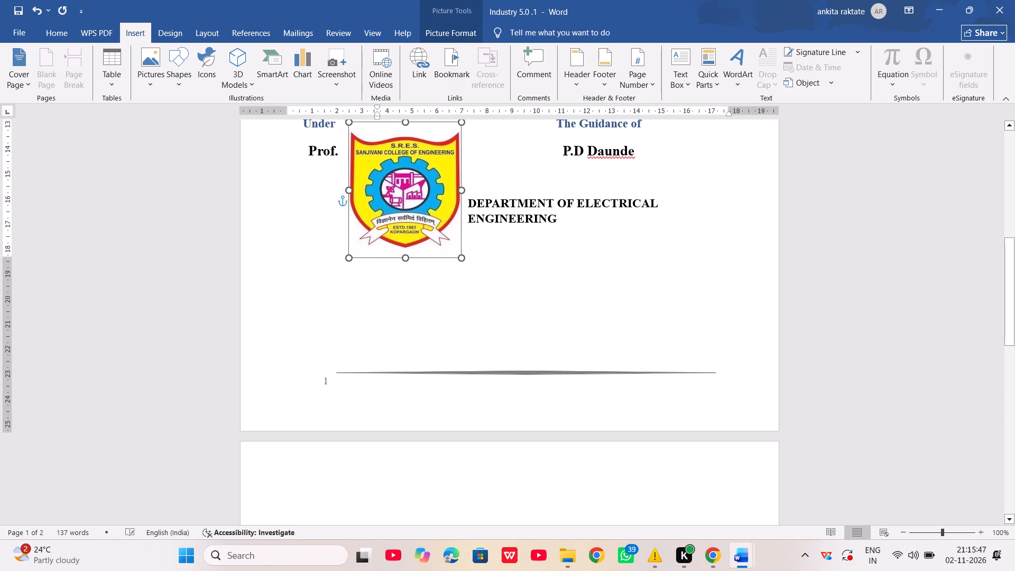
drag(408, 267, 407, 268)
scroll(398, 195, up, 3)
click(340, 296)
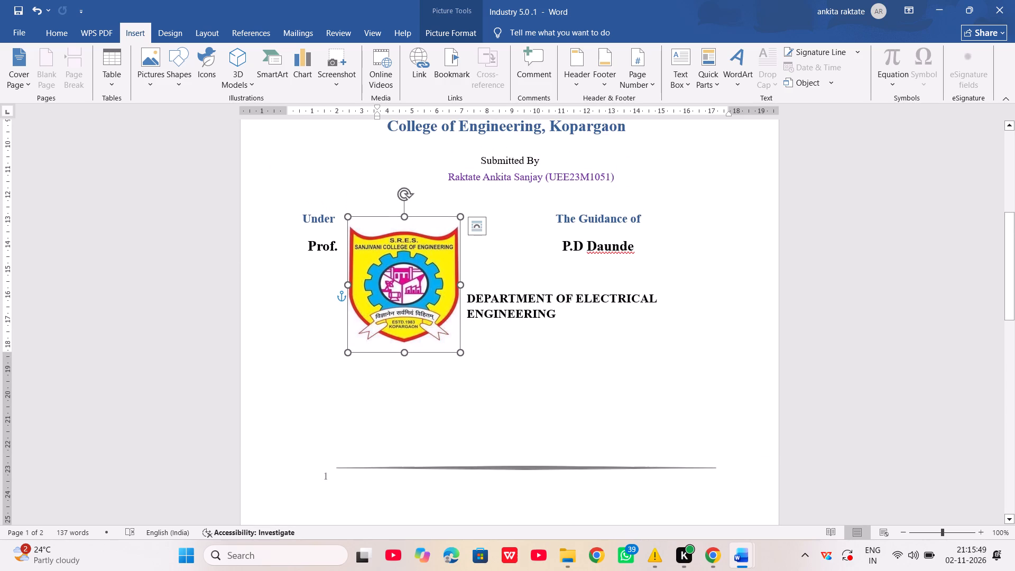
drag(344, 298, 350, 353)
drag(394, 263, 419, 349)
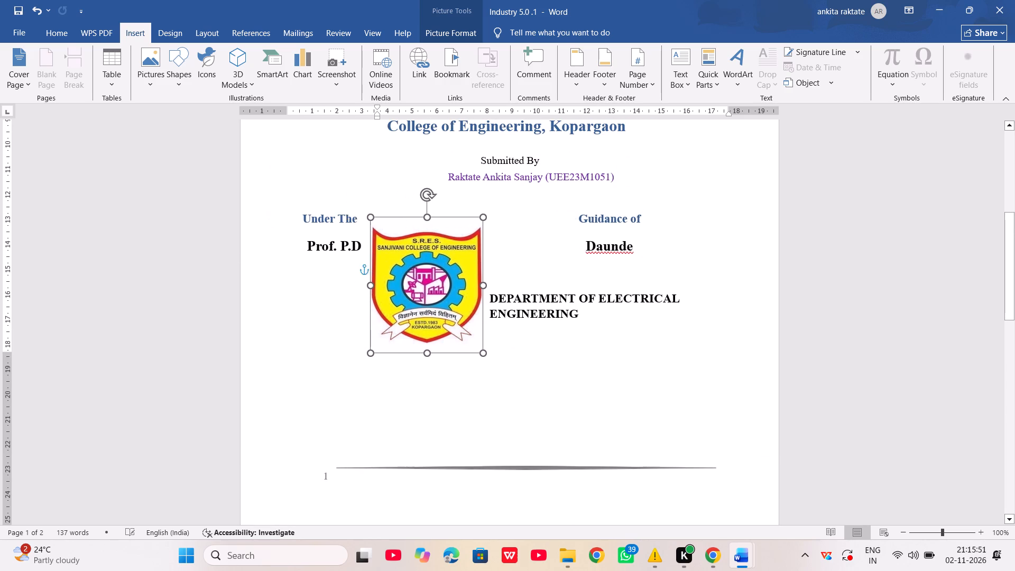
drag(419, 349, 338, 439)
Set the logo's text wrapping to Square and move it to the middle of the cover page, beside the guidance lines.
click(422, 235)
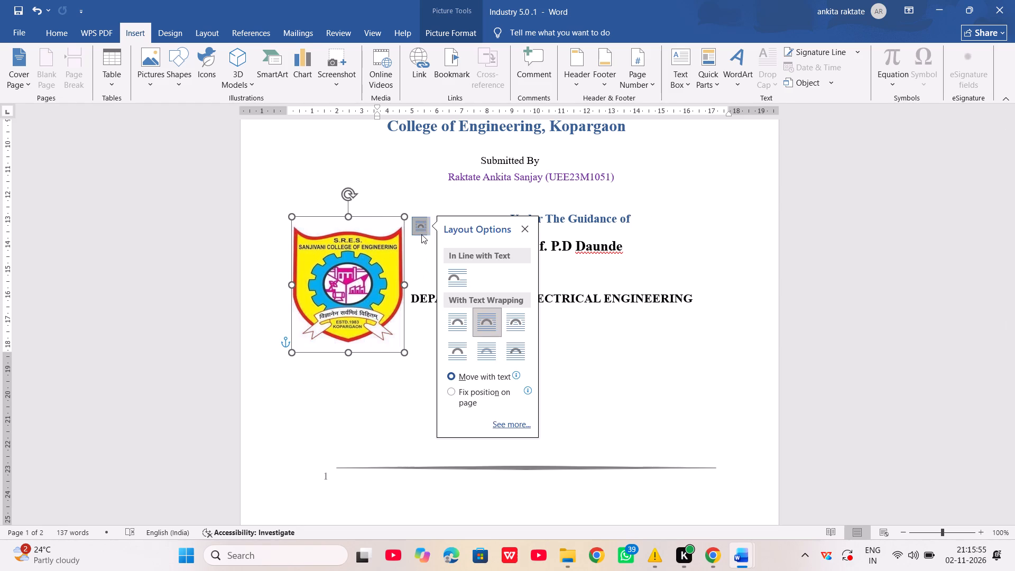
click(462, 319)
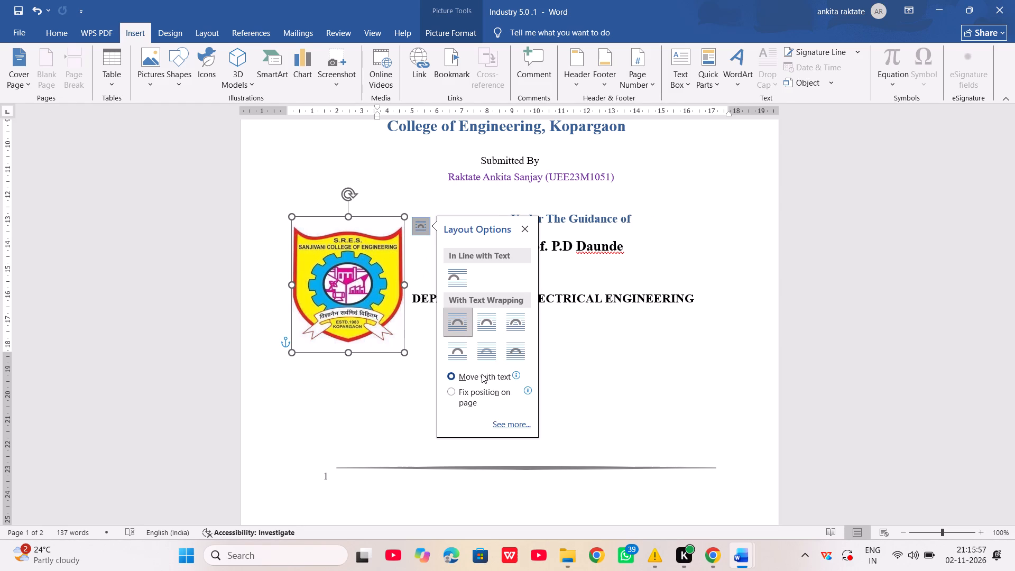
drag(358, 271, 416, 366)
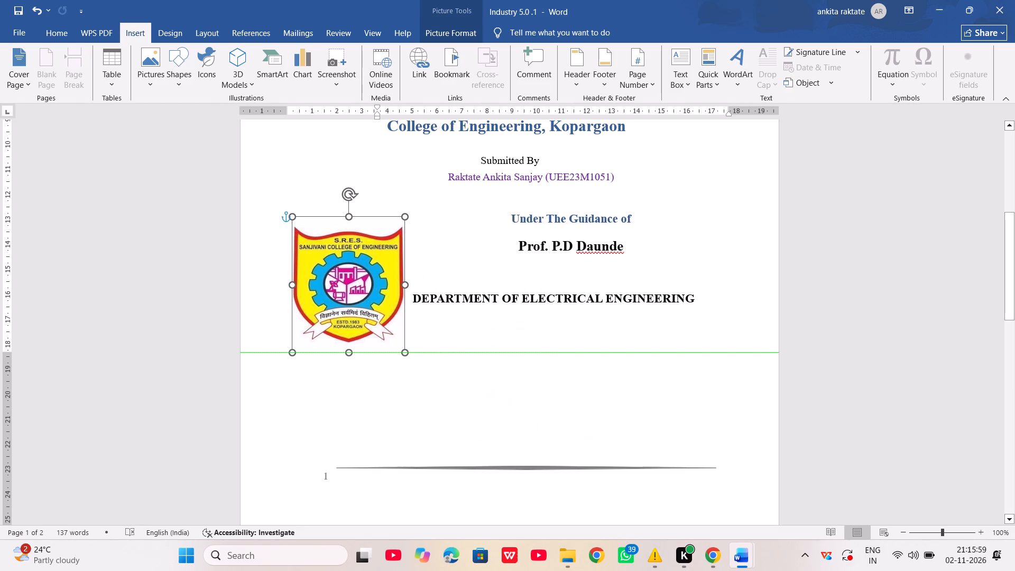
drag(416, 366, 521, 455)
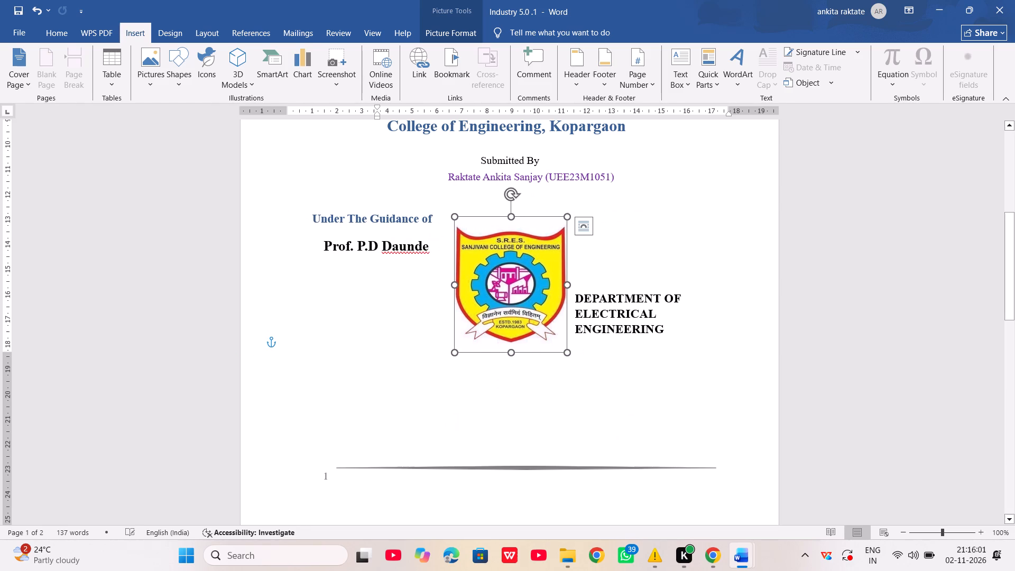
Stretch the cover page logo to a height of about 6.44 cm and shift it slightly to the right.
drag(511, 352, 509, 375)
drag(507, 280, 525, 375)
drag(515, 301, 515, 294)
click(515, 294)
drag(515, 293, 543, 353)
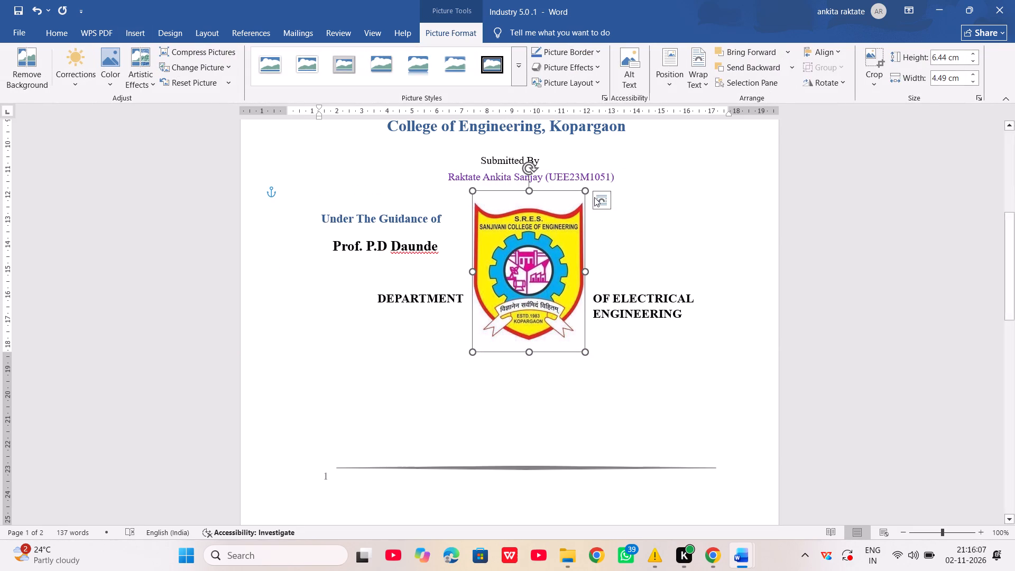
click(606, 211)
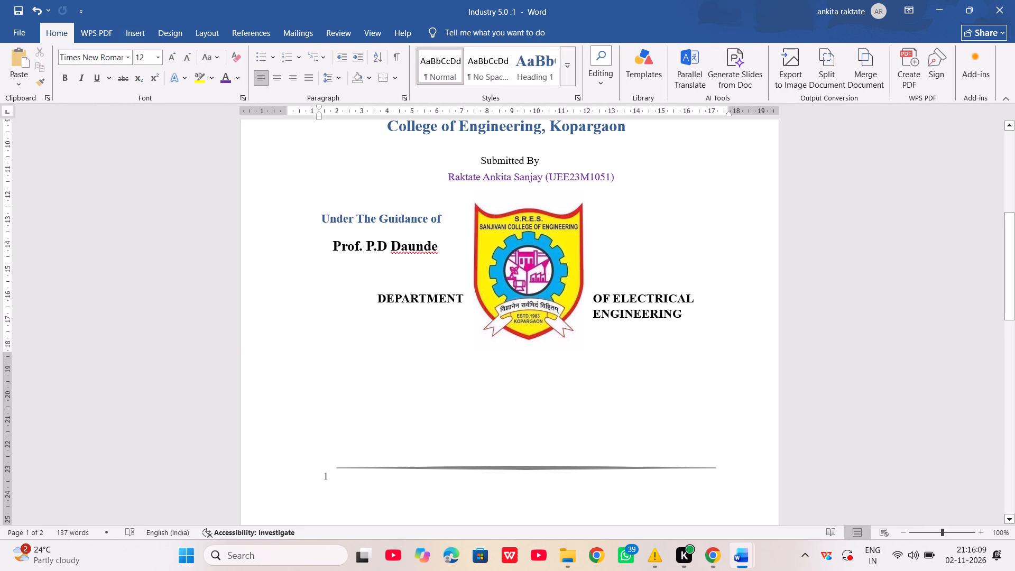
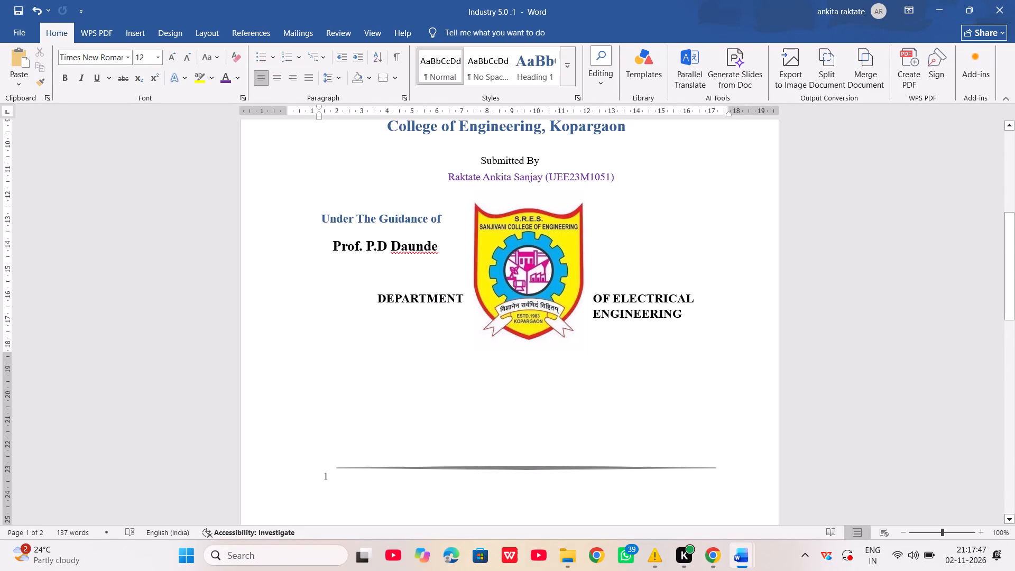
Move the cover page logo slightly to the left, centring it beneath the student's name.
click(579, 280)
drag(552, 271, 502, 394)
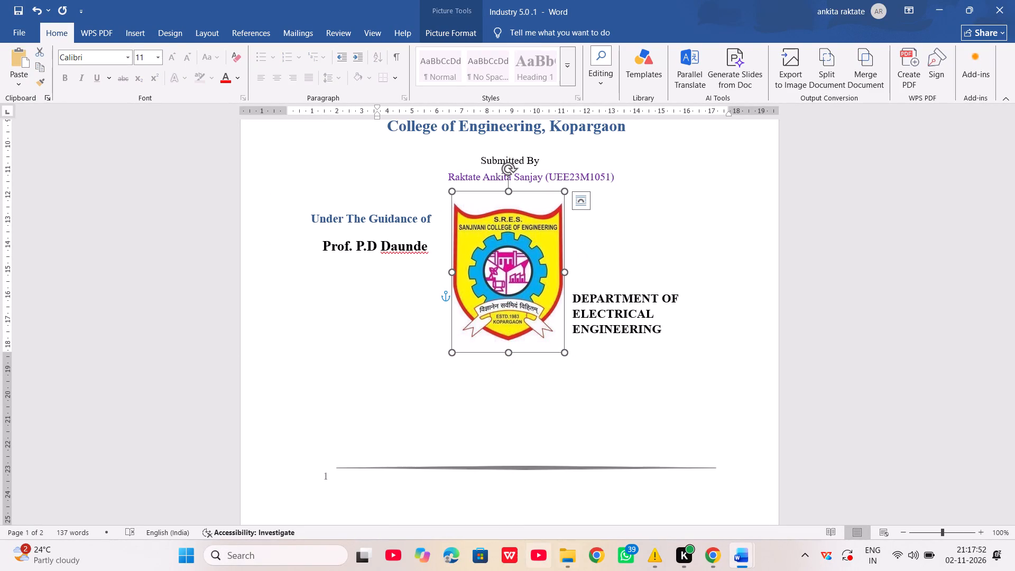
click(504, 324)
double_click(488, 258)
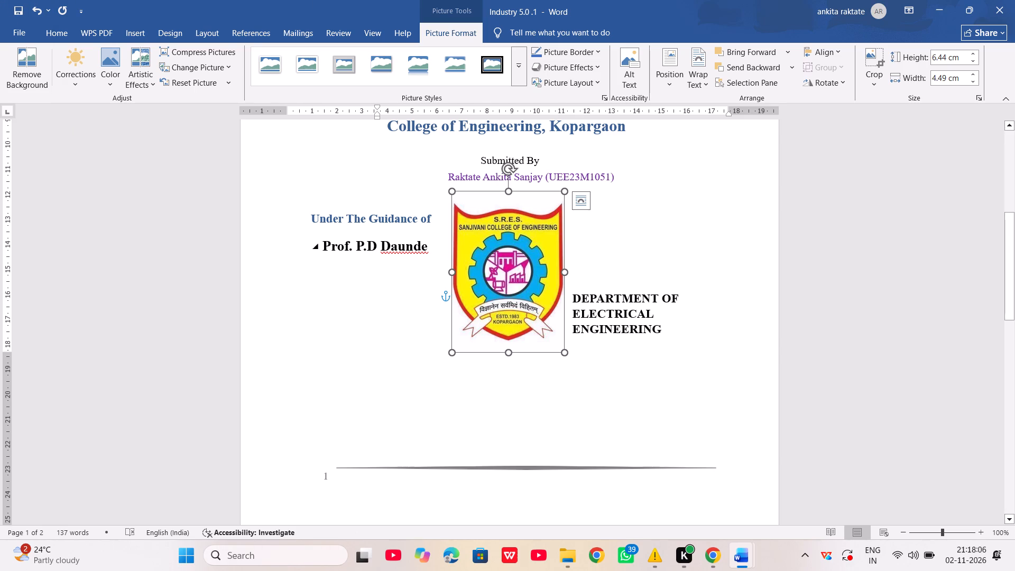
Try the Tight, Behind Text and In Front of Text wrappings on the logo, and settle on Top and Bottom.
click(503, 252)
click(588, 205)
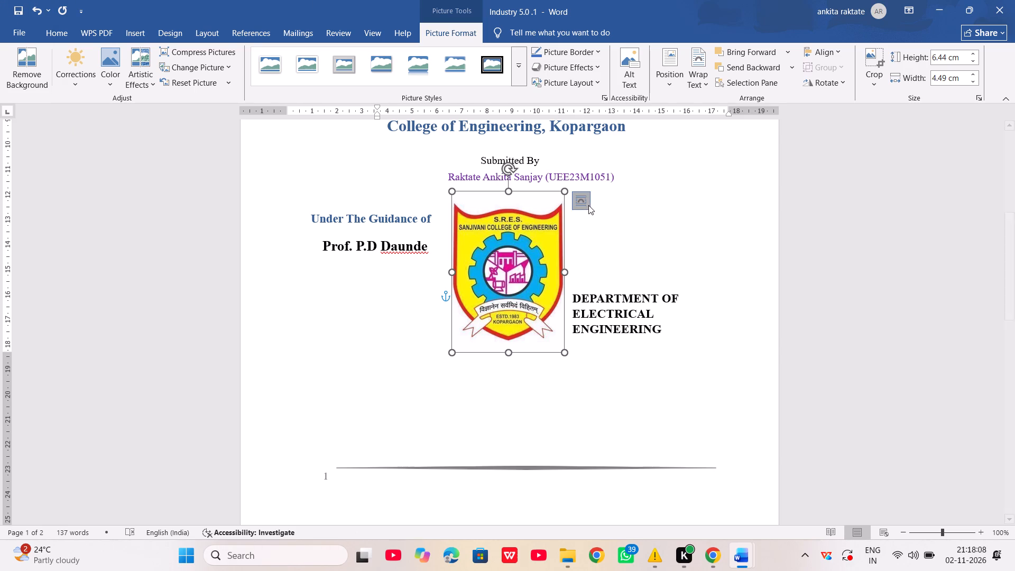
click(651, 291)
click(654, 324)
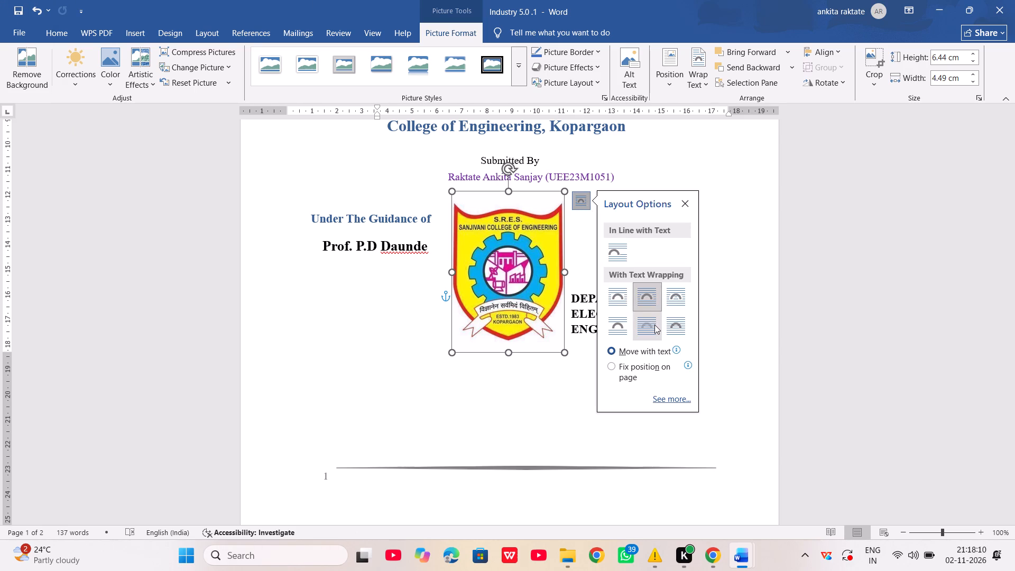
click(668, 329)
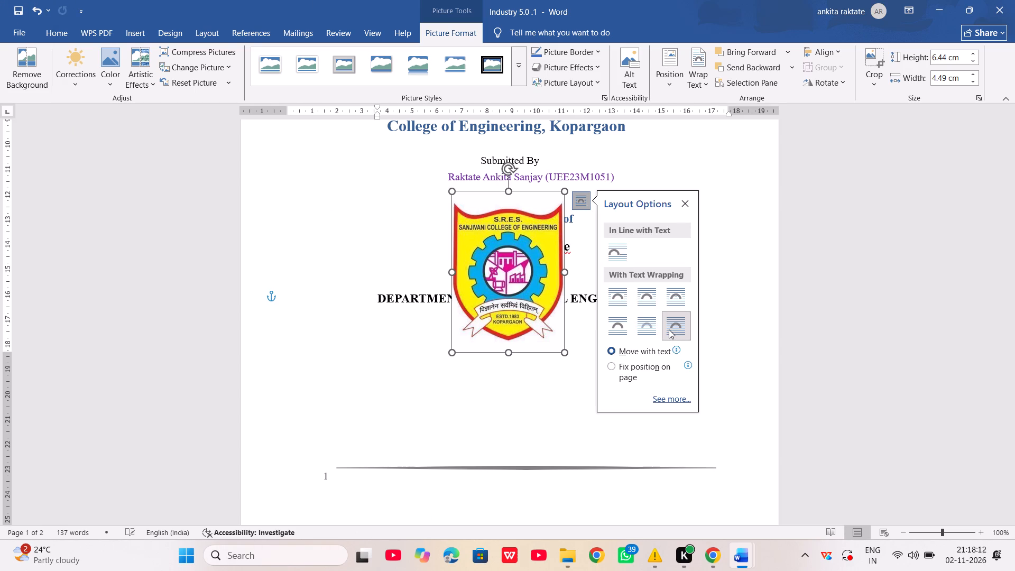
click(613, 337)
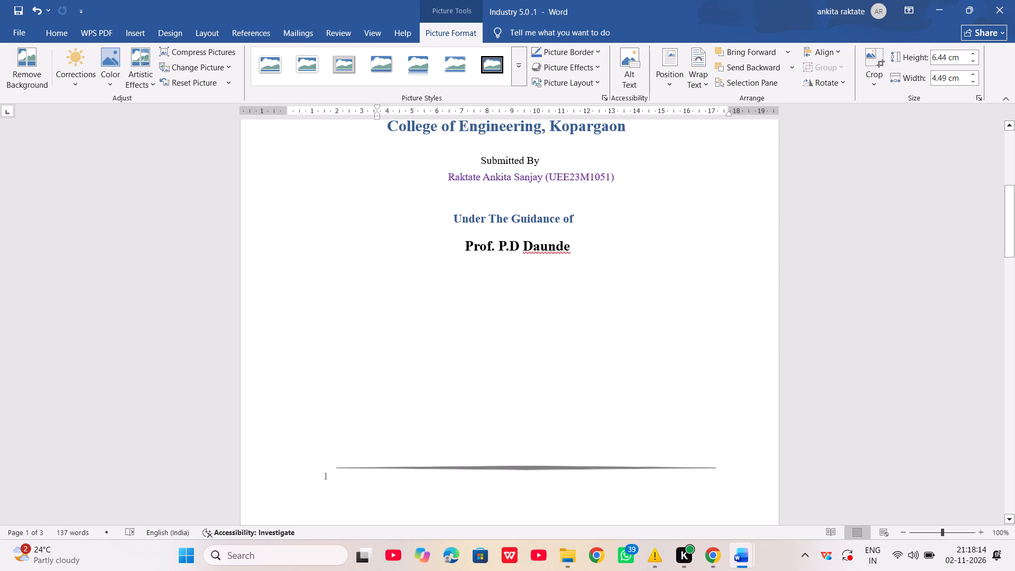
Reduce the logo's height to about 4.64 cm by pulling its top edge down, keeping its width.
scroll(514, 256, up, 5)
scroll(512, 253, down, 1)
scroll(512, 253, up, 9)
scroll(512, 253, down, 7)
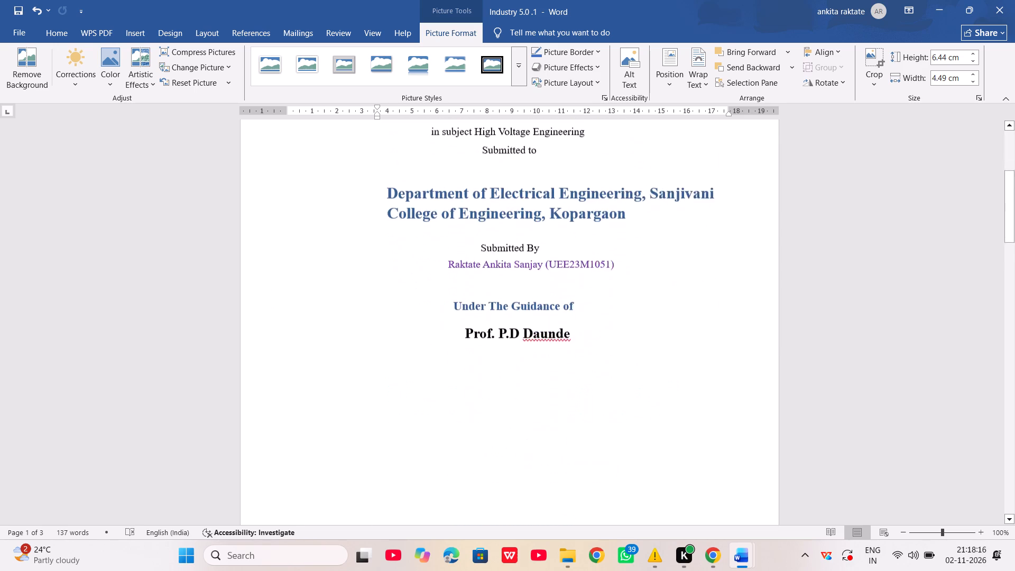
scroll(512, 253, up, 1)
scroll(512, 253, down, 12)
scroll(512, 253, up, 1)
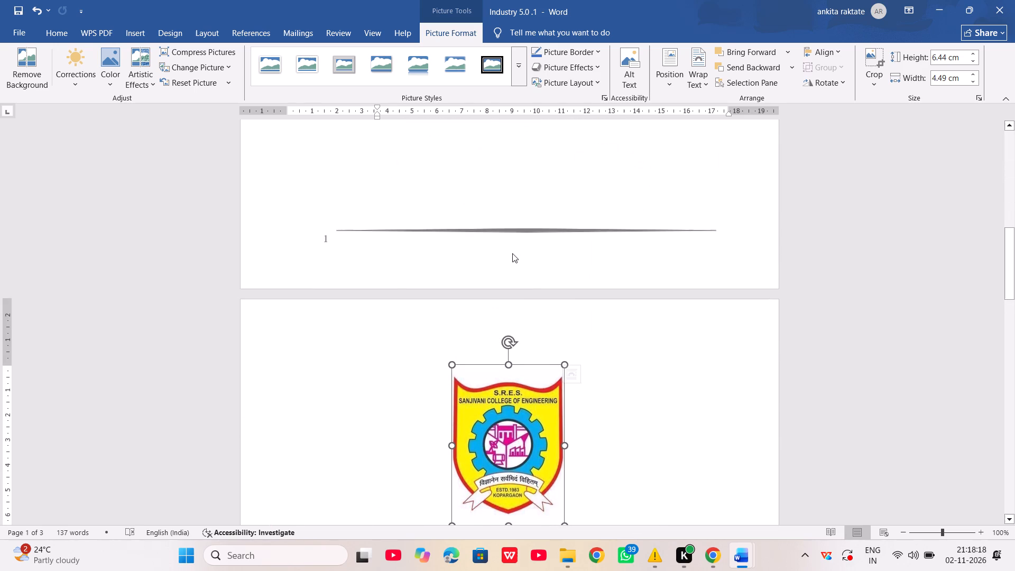
scroll(512, 253, down, 1)
scroll(512, 253, up, 2)
drag(510, 396, 515, 435)
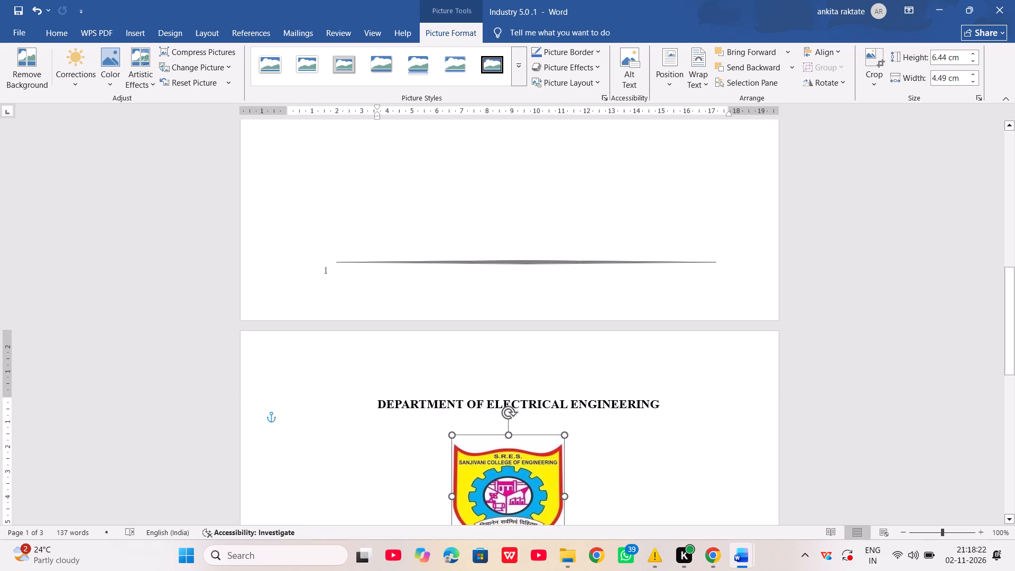
drag(515, 435, 515, 441)
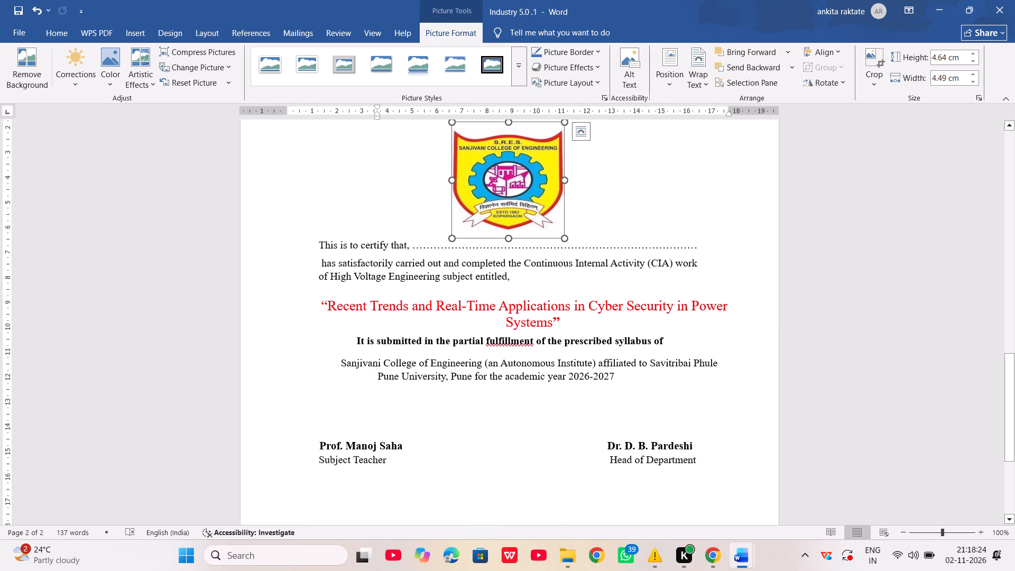
Save the document.
click(495, 217)
key(ctrl+s)
click(497, 193)
key(ctrl+s)
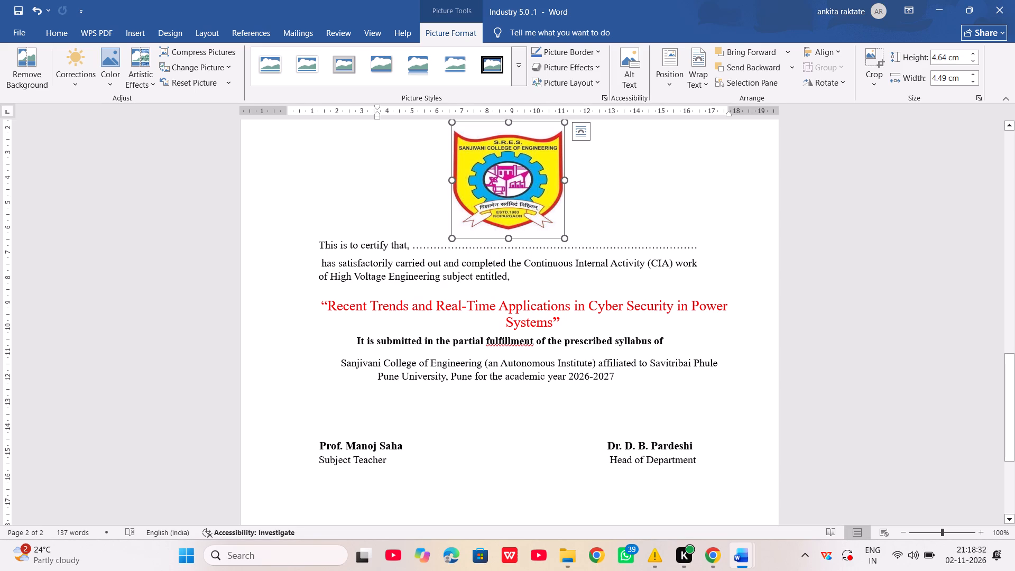
Replace the cover page's "DEPARTMENT OF ELECTRICAL ENGINEERING" line with a copy of the certificate page's college logo.
right_click(497, 193)
right_click(497, 193)
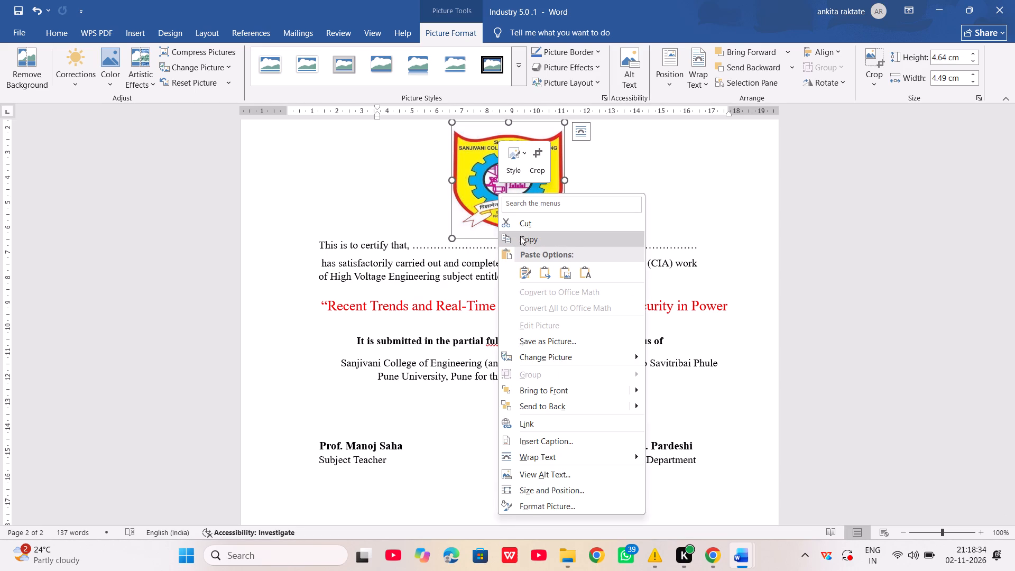
click(522, 238)
scroll(503, 189, up, 2)
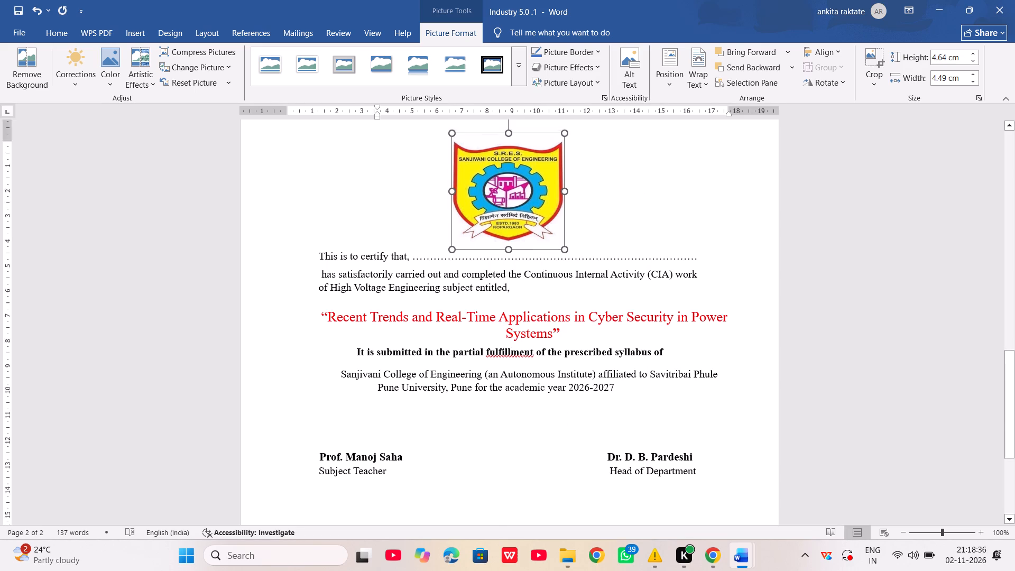
scroll(503, 189, up, 11)
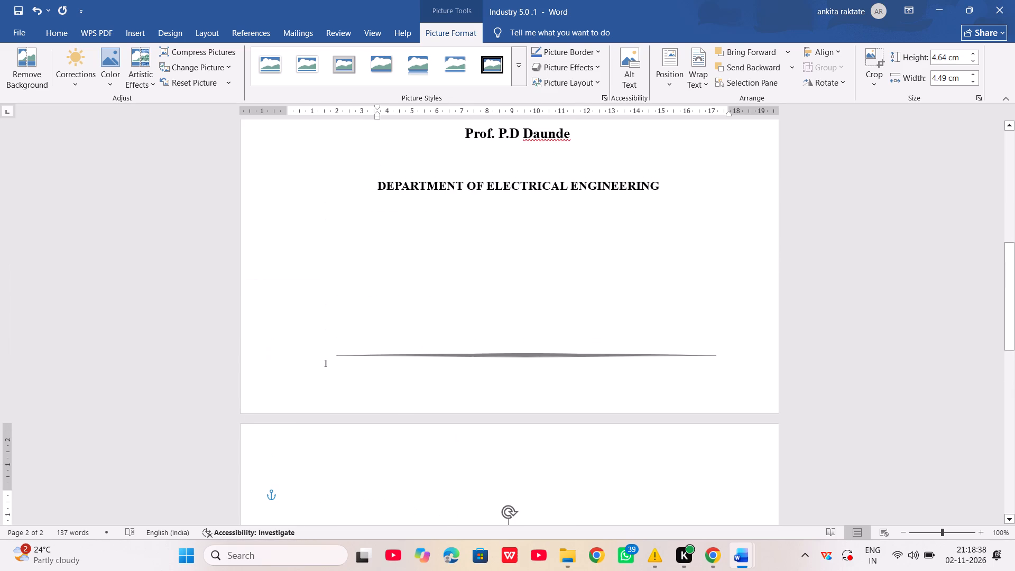
scroll(390, 201, up, 5)
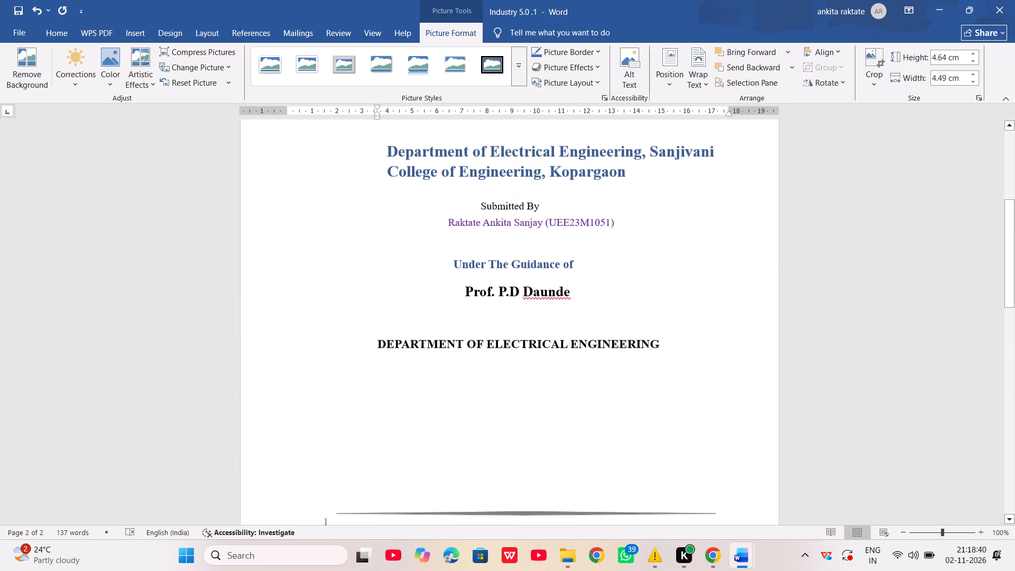
scroll(390, 201, up, 1)
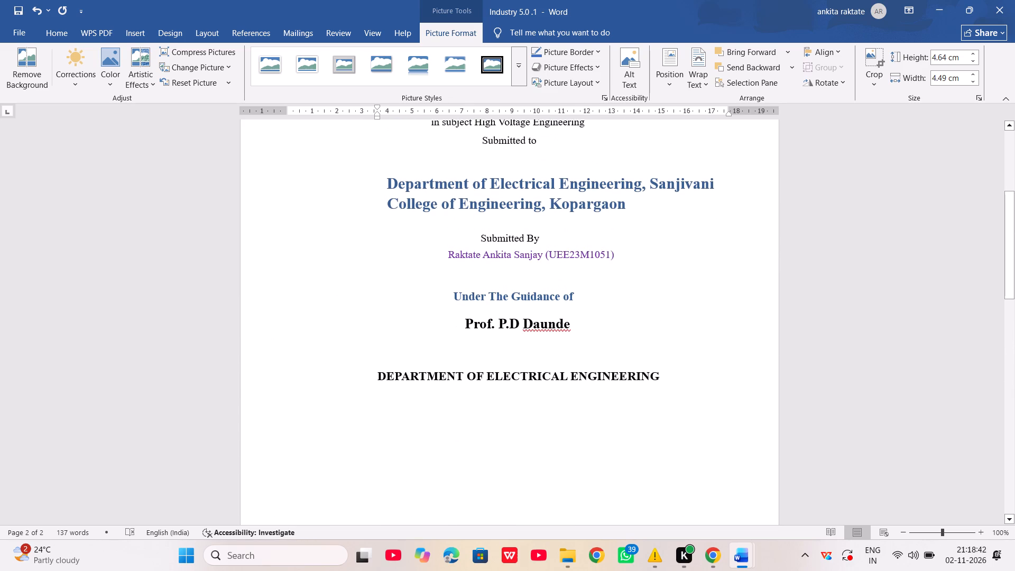
scroll(400, 284, up, 4)
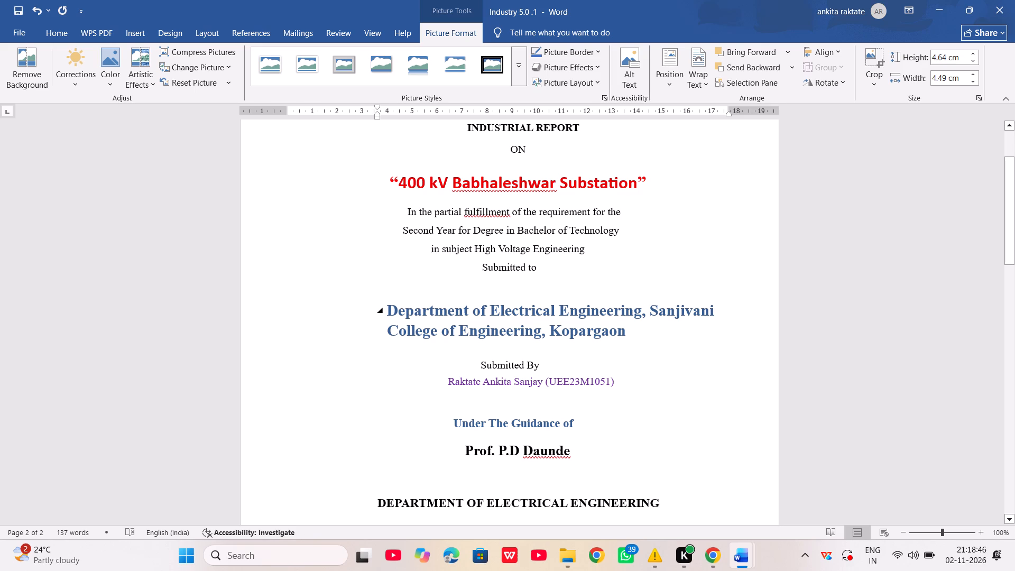
click(380, 310)
click(380, 310)
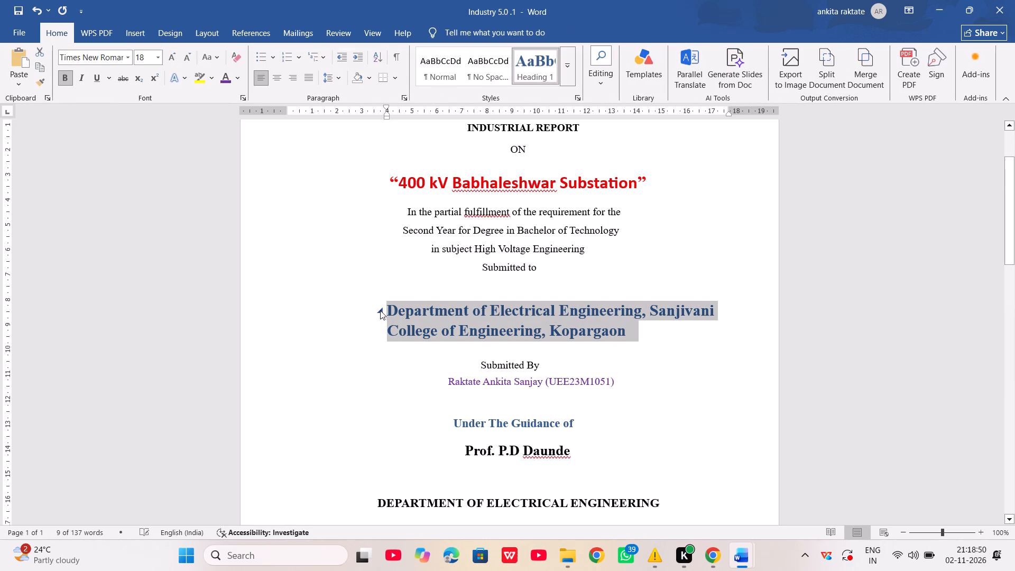
scroll(384, 325, down, 5)
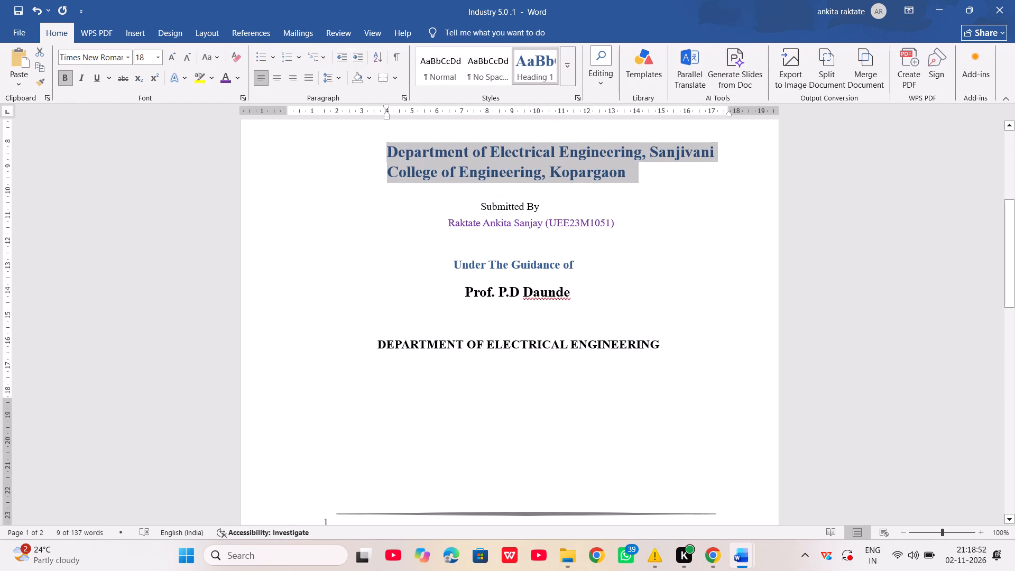
drag(663, 348, 432, 346)
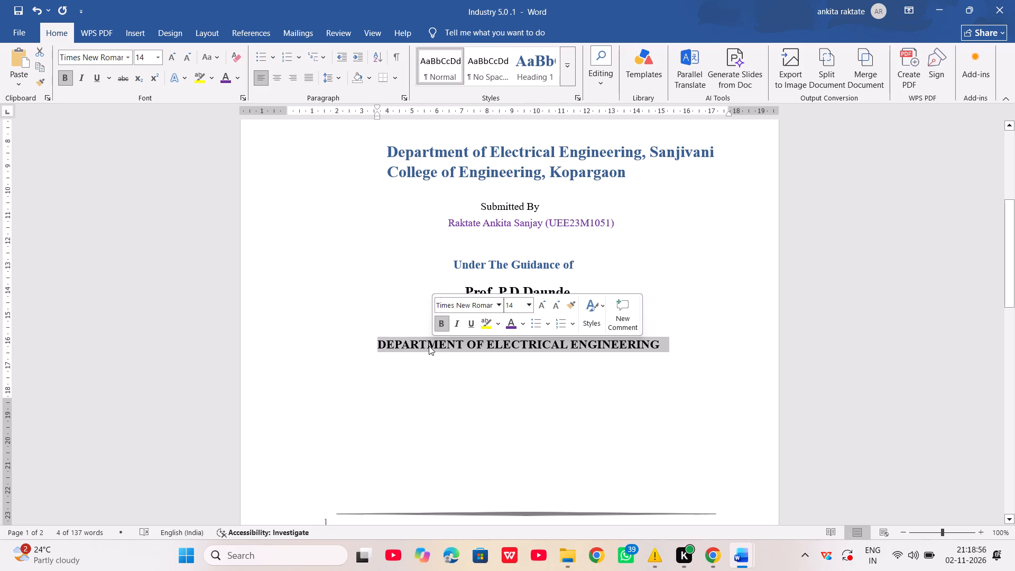
key(BackSpace)
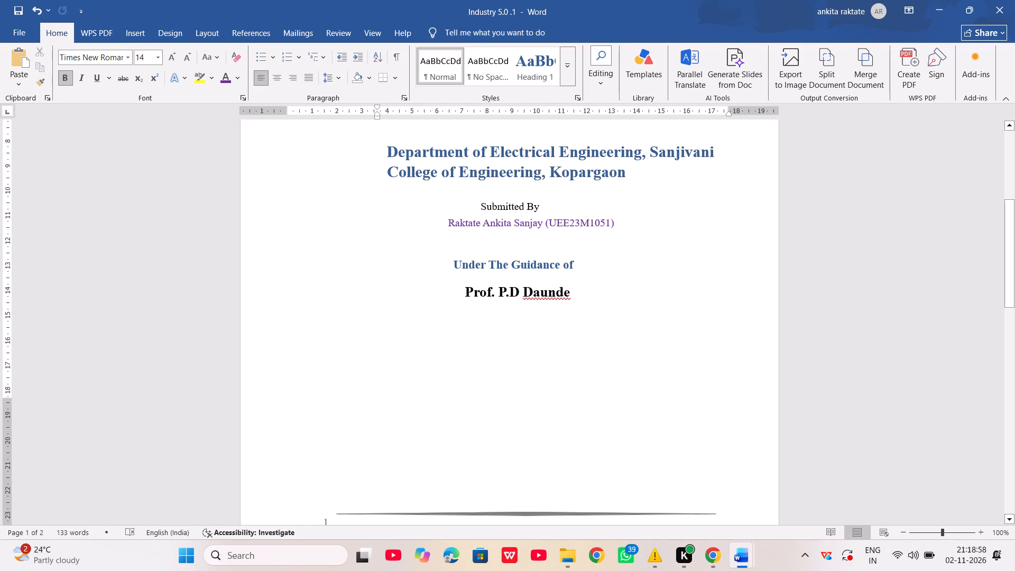
key(ctrl+v)
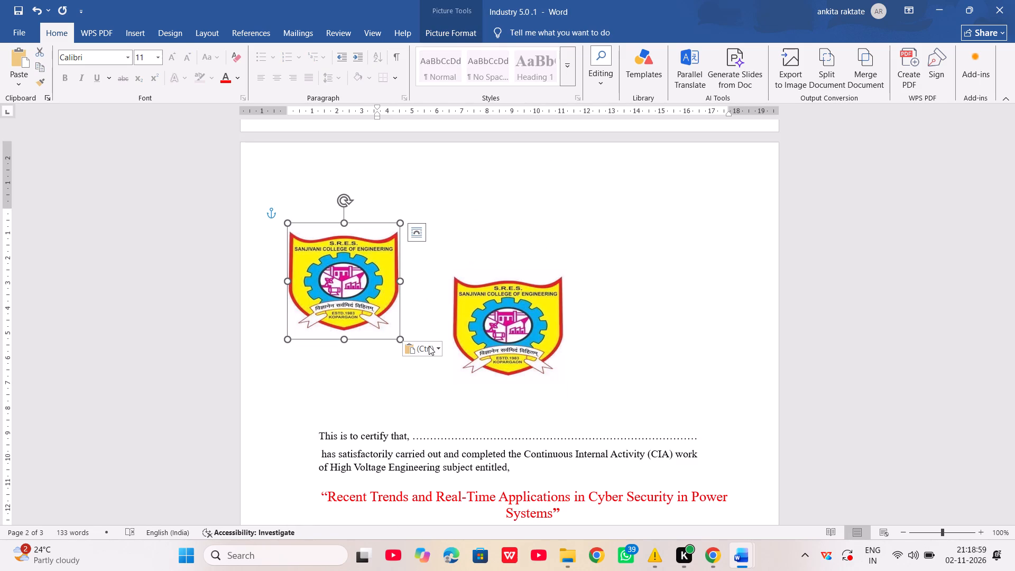
Shift the pasted logo toward the page's centre and set its text wrapping to Square.
drag(344, 311, 463, 215)
click(542, 219)
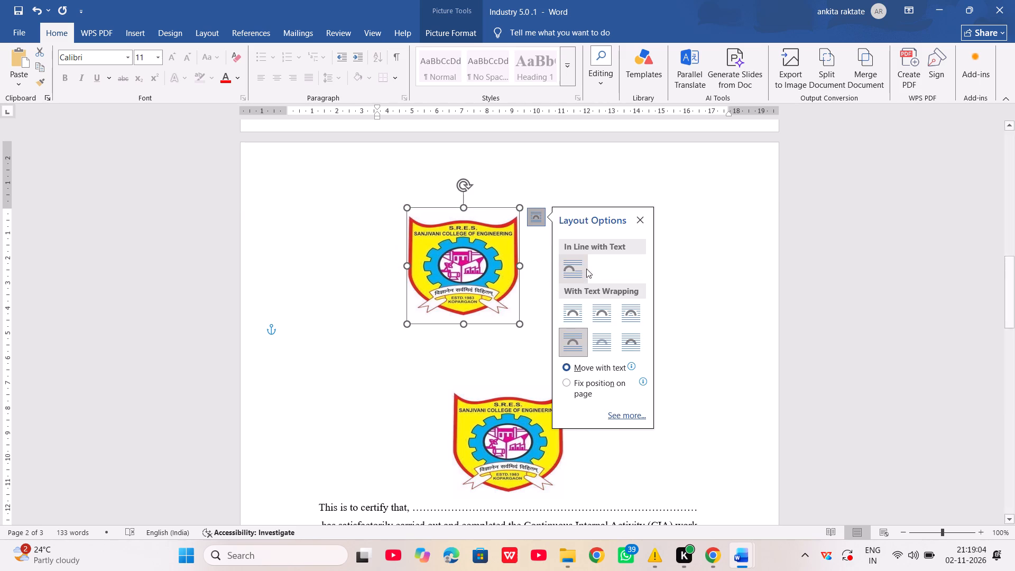
click(578, 308)
Move the pasted logo from the top of the cover page down beside the student's name and guidance lines.
scroll(532, 265, up, 1)
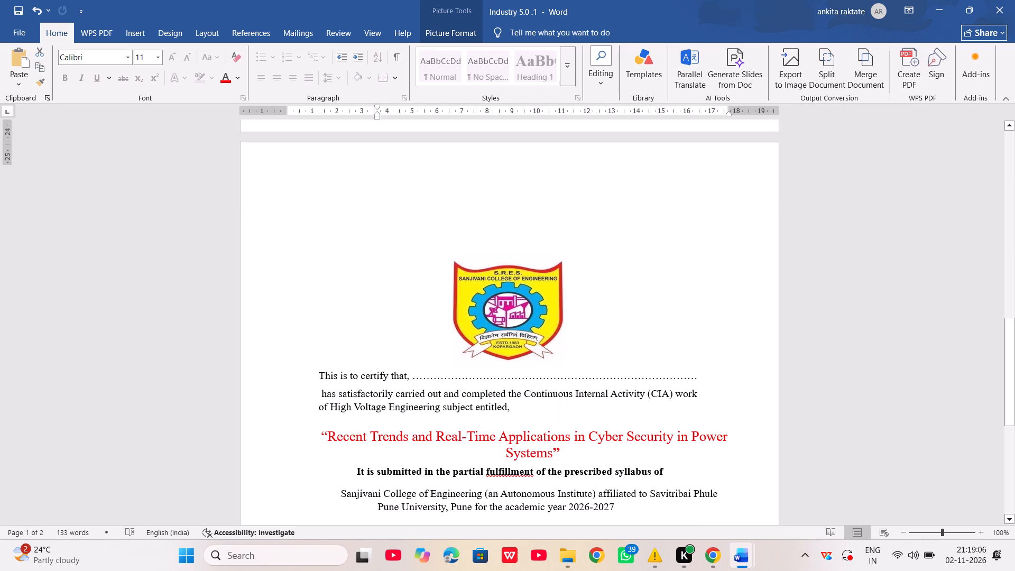
scroll(532, 265, up, 7)
scroll(532, 265, down, 1)
scroll(532, 265, up, 6)
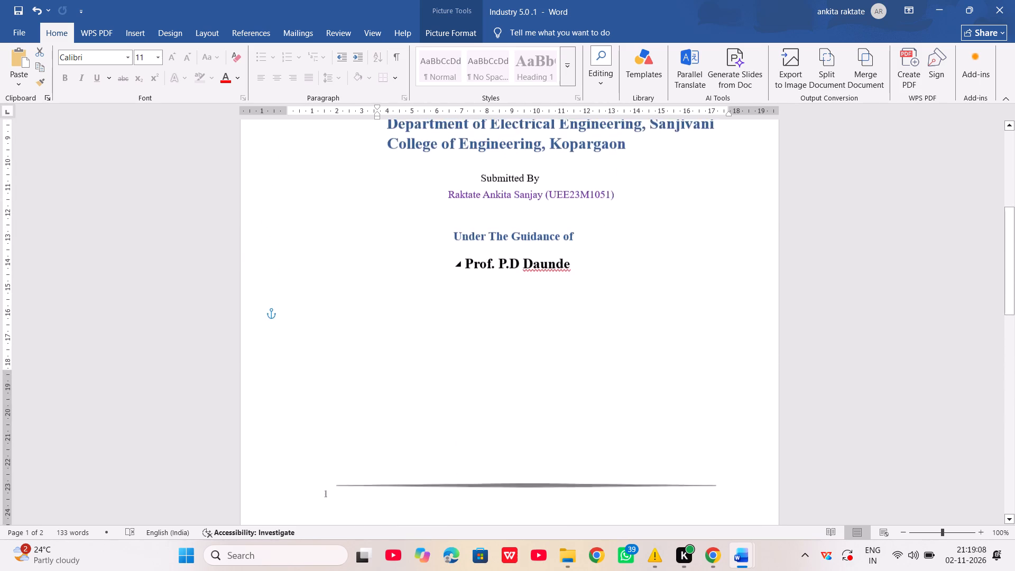
scroll(532, 265, up, 3)
scroll(532, 265, down, 4)
scroll(532, 265, up, 4)
scroll(532, 265, down, 4)
scroll(532, 265, up, 4)
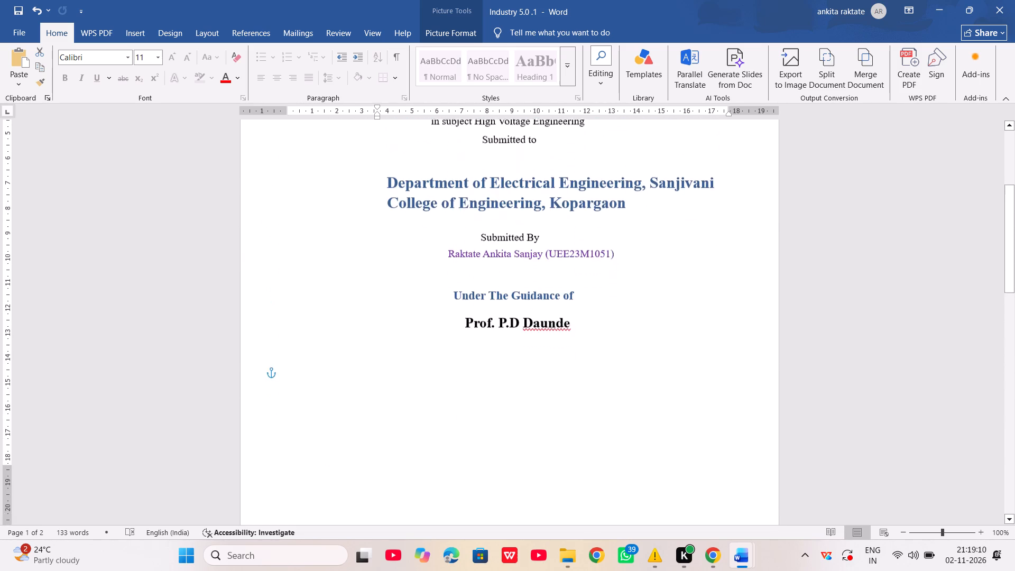
scroll(532, 265, up, 6)
drag(511, 246, 514, 288)
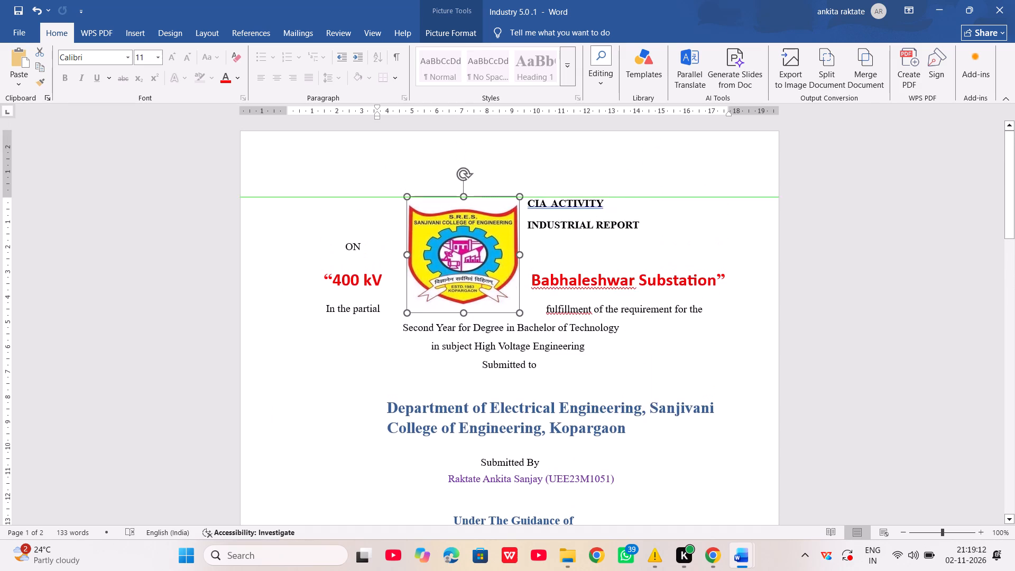
drag(514, 288, 561, 542)
scroll(562, 544, down, 3)
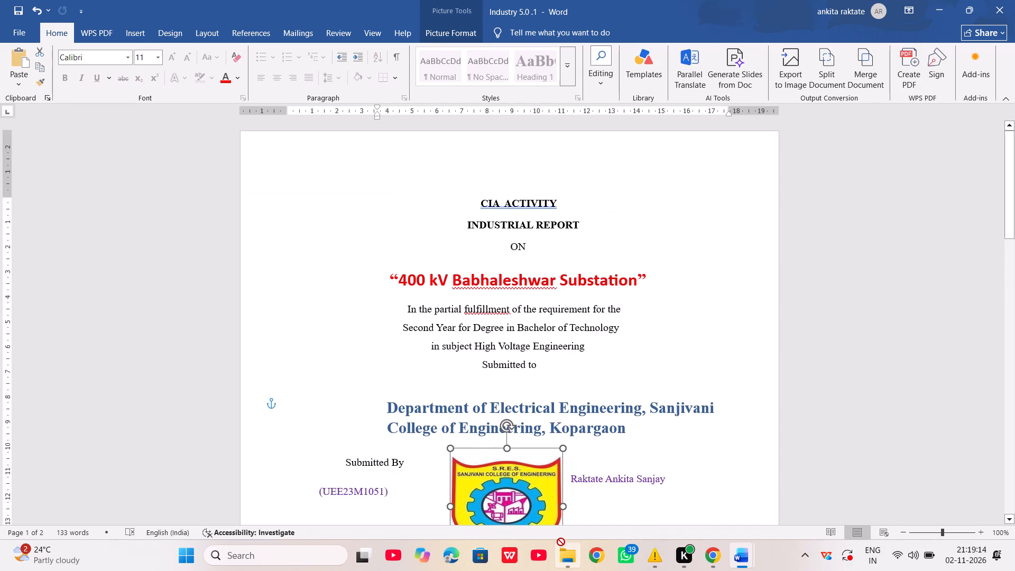
drag(561, 542, 566, 514)
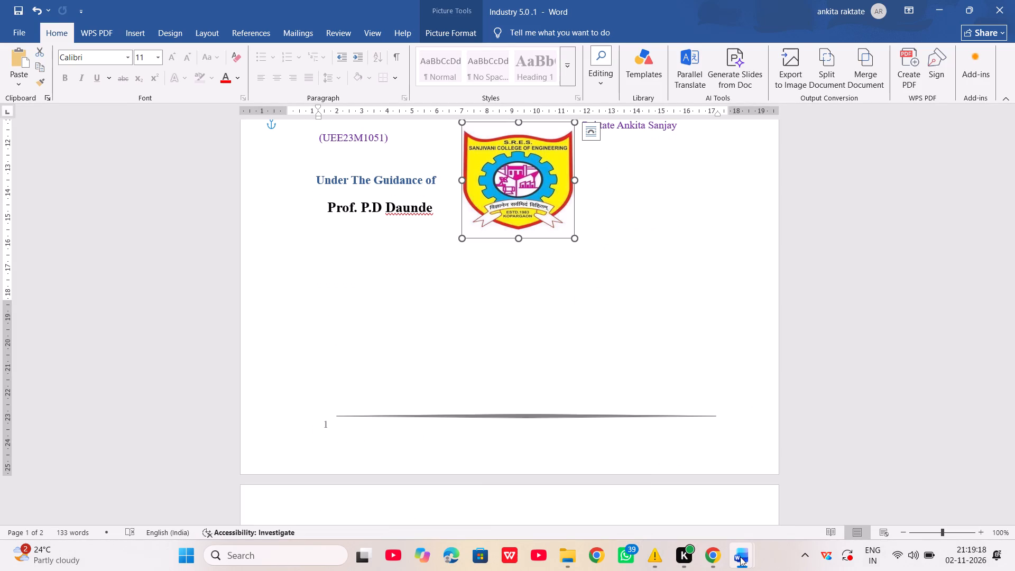
click(740, 555)
click(704, 501)
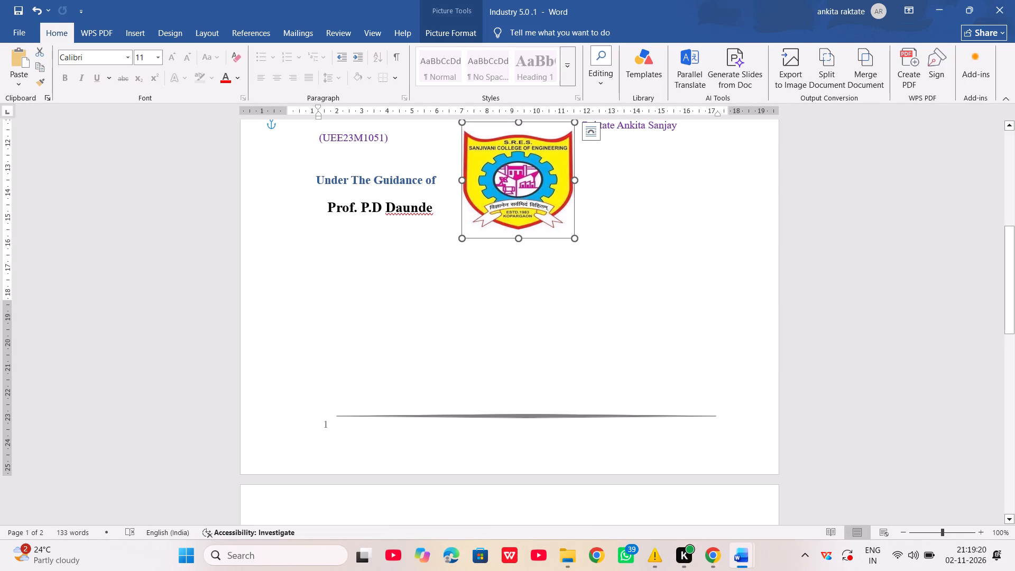
Move the cover page's college logo down below the "Under The Guidance of" line, beside the professor's name.
scroll(476, 296, up, 15)
scroll(476, 295, down, 3)
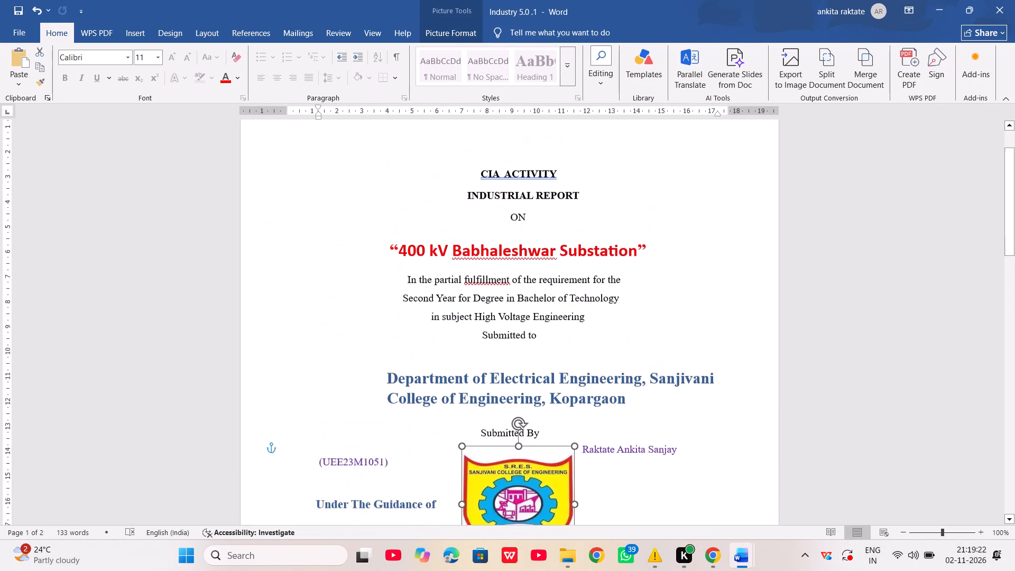
scroll(476, 295, down, 6)
drag(512, 264, 522, 354)
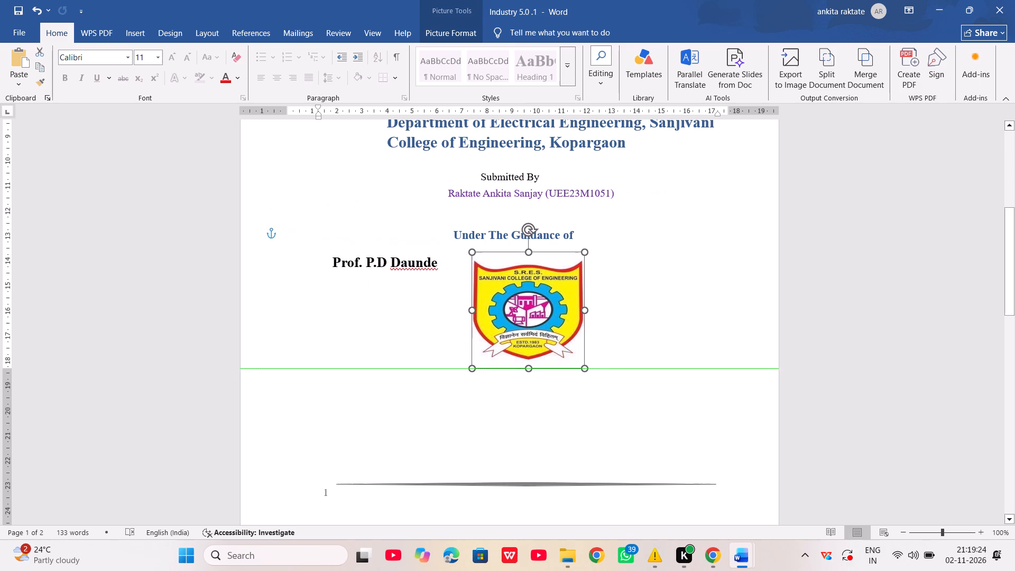
drag(522, 354, 504, 471)
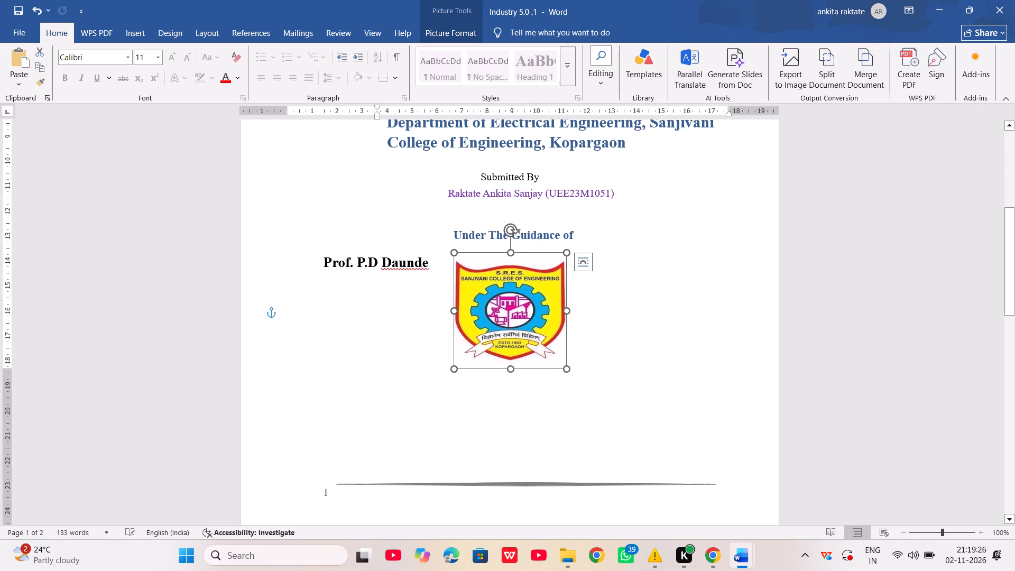
Try to move the logo further down the cover page, below the professor's name and near the page's centre.
drag(497, 336, 540, 458)
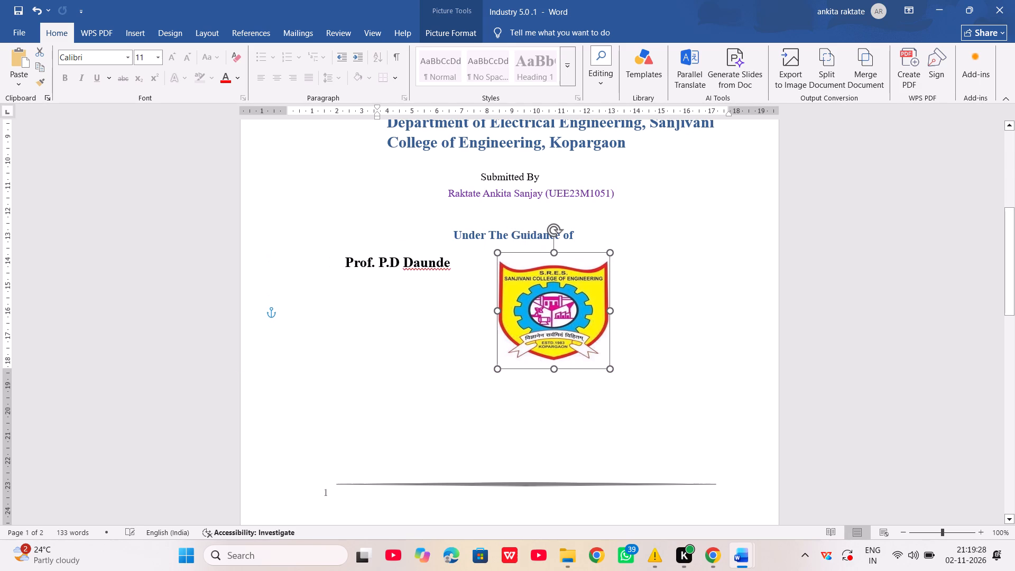
drag(540, 458, 512, 474)
click(525, 371)
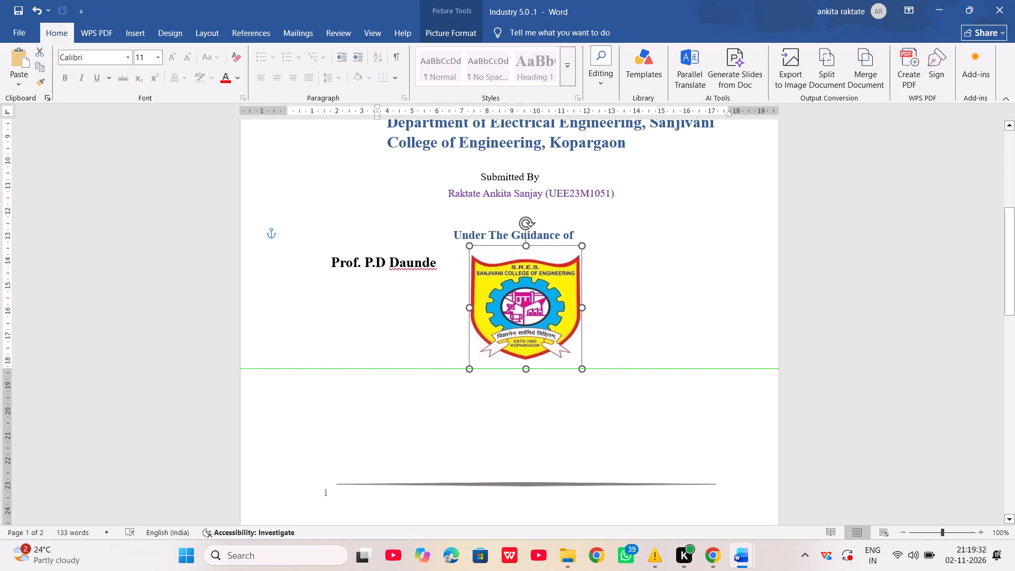
drag(531, 294, 535, 382)
drag(527, 308, 529, 331)
click(527, 298)
drag(527, 298, 528, 373)
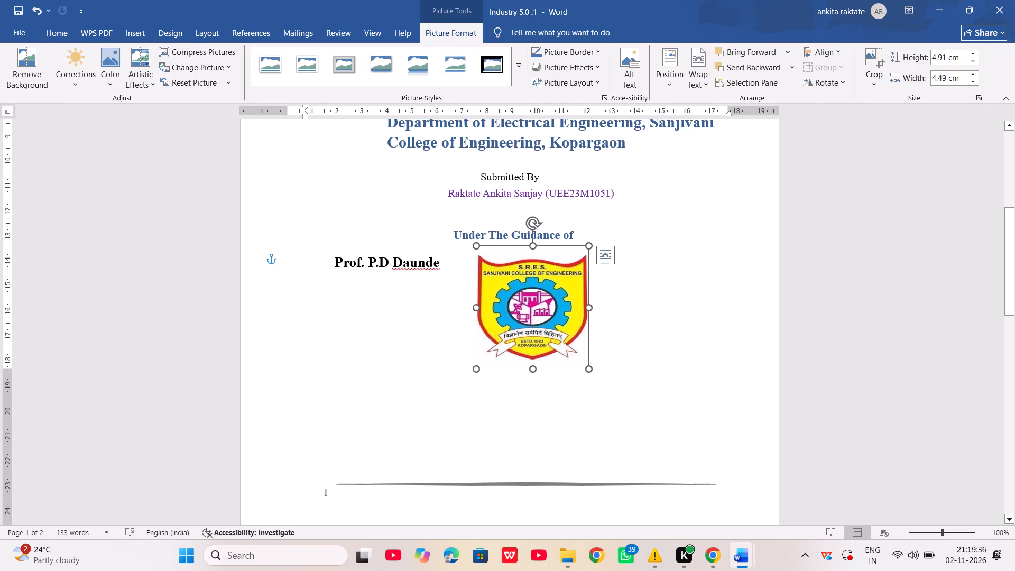
double_click(525, 292)
drag(525, 292, 528, 391)
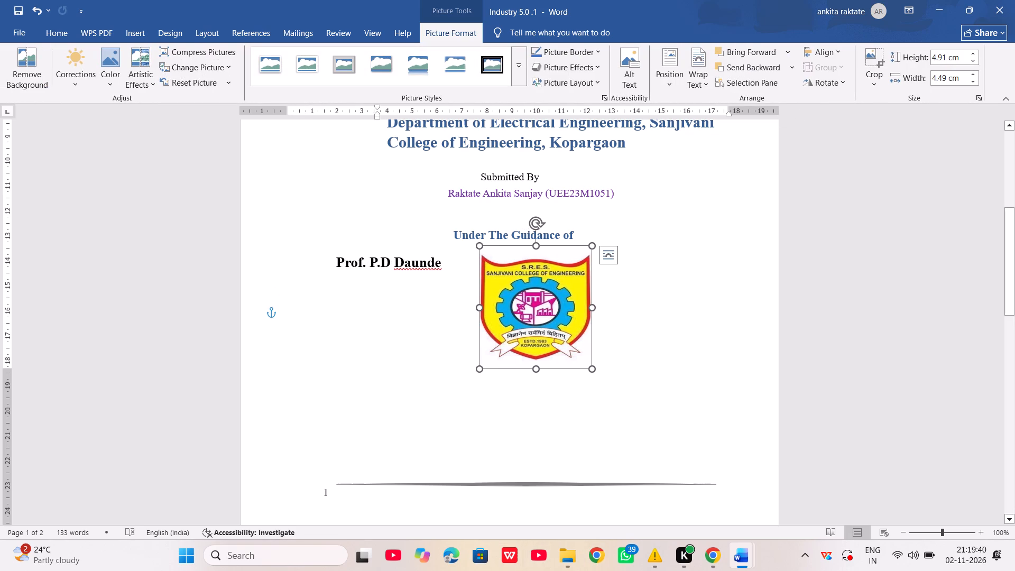
Copy the cover page's title "400 kV Babhaleshwar Substation".
scroll(527, 336, up, 9)
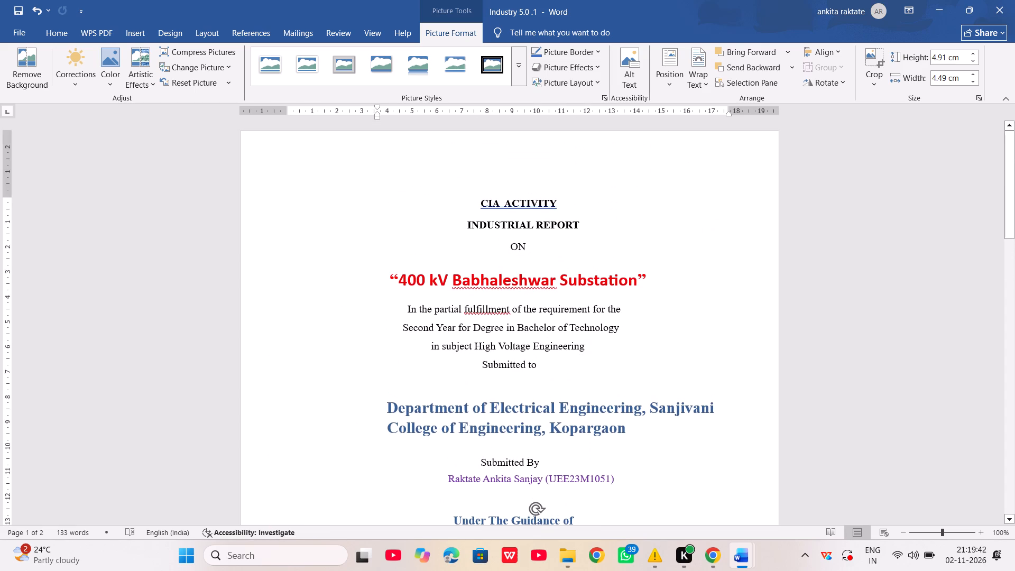
drag(666, 286, 388, 283)
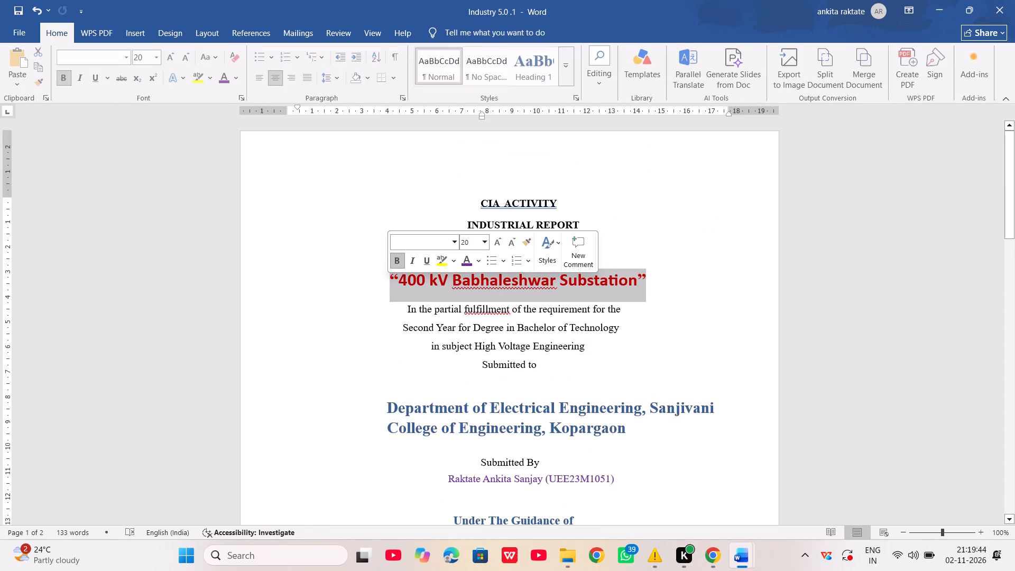
key(ctrl+c)
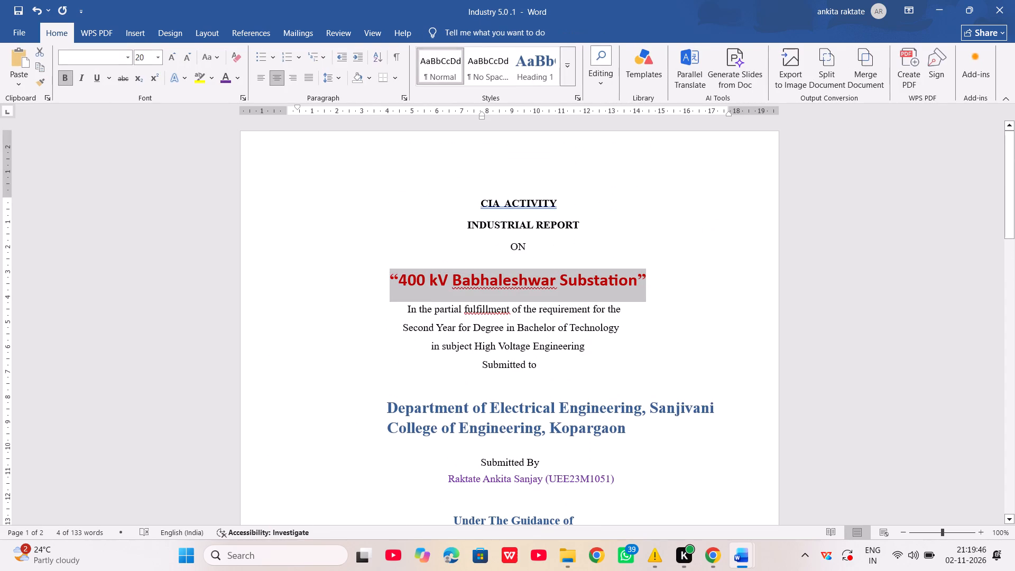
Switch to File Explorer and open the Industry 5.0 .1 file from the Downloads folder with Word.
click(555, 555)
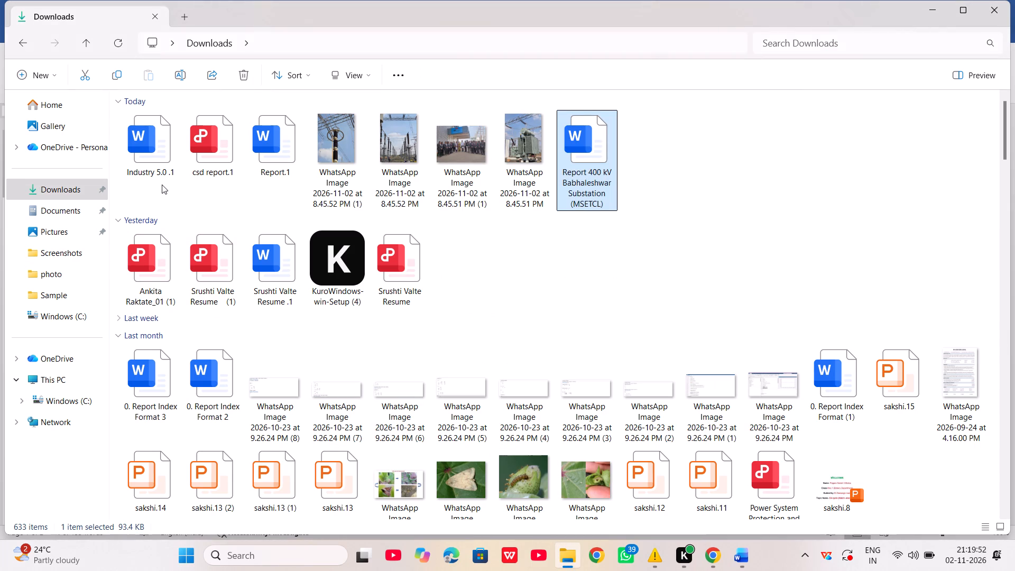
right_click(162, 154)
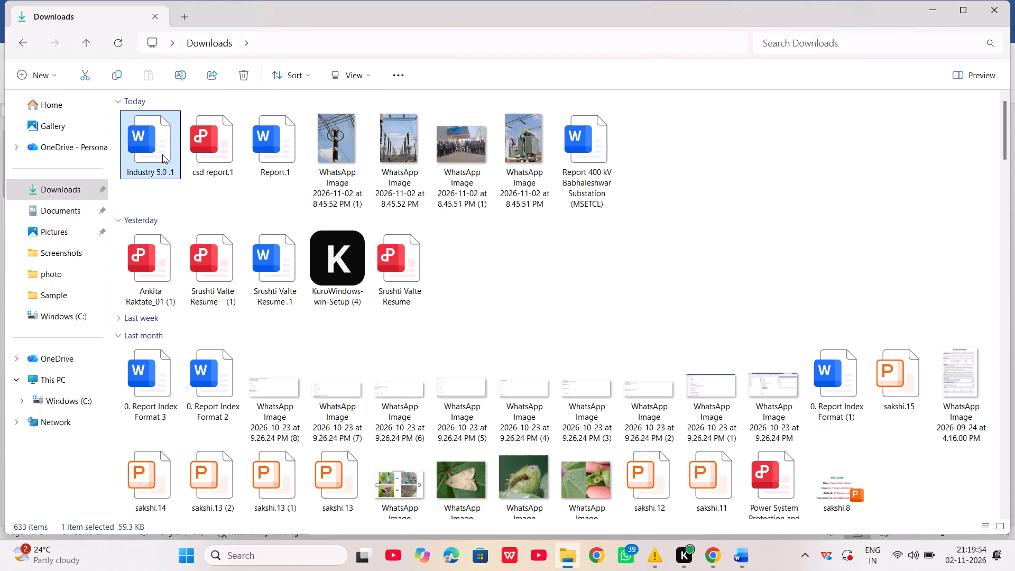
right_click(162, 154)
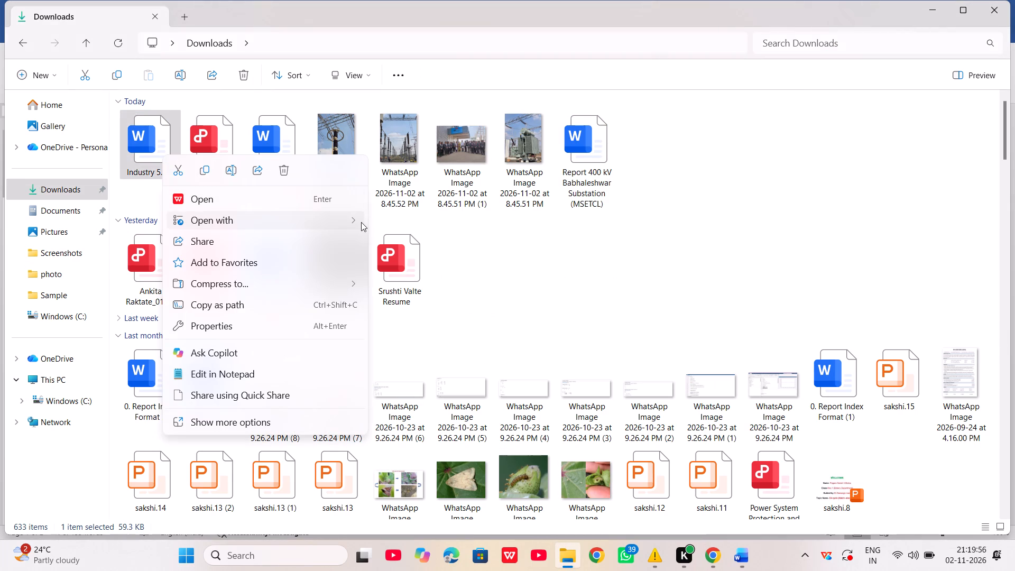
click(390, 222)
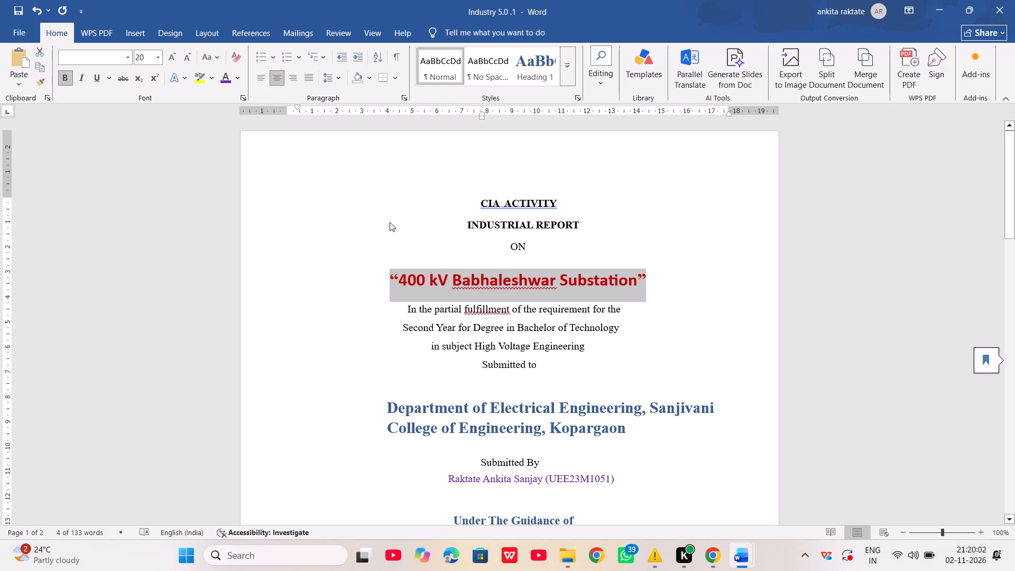
Close the Industry 5.0 .1 document.
click(1014, 0)
click(539, 379)
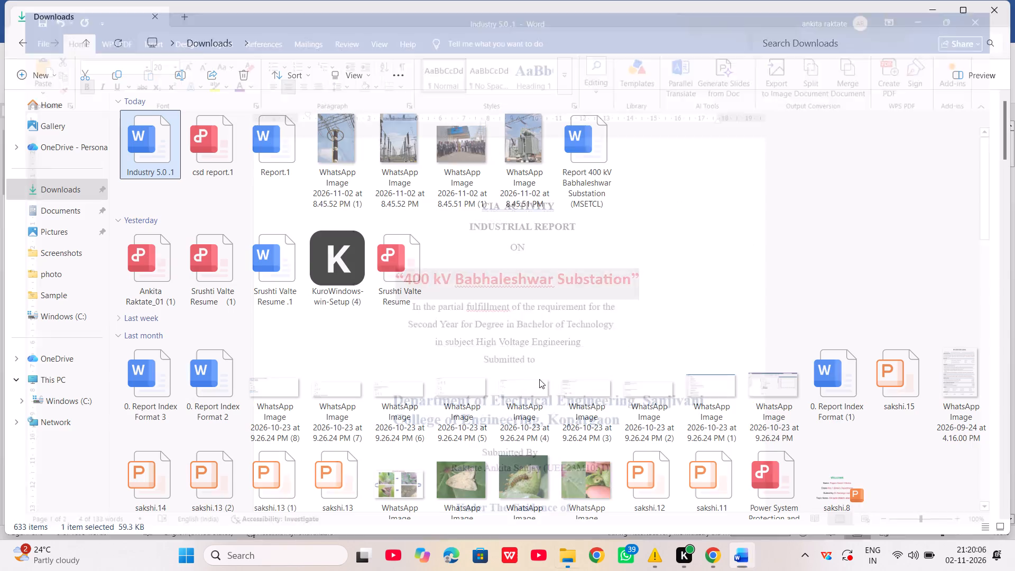
Switch back to File Explorer and look through the files in the Downloads folder.
click(571, 564)
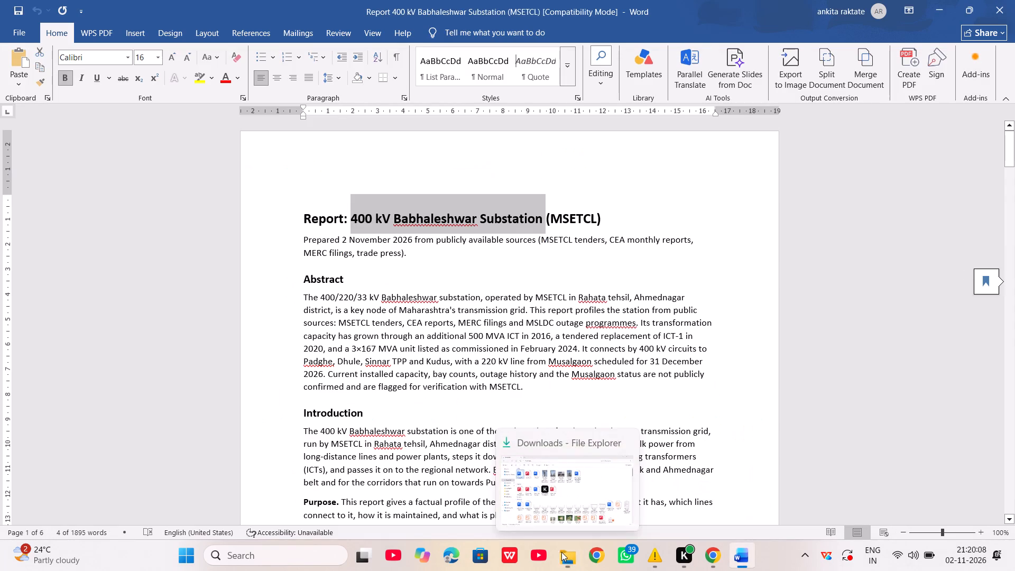
click(565, 554)
scroll(169, 351, down, 1)
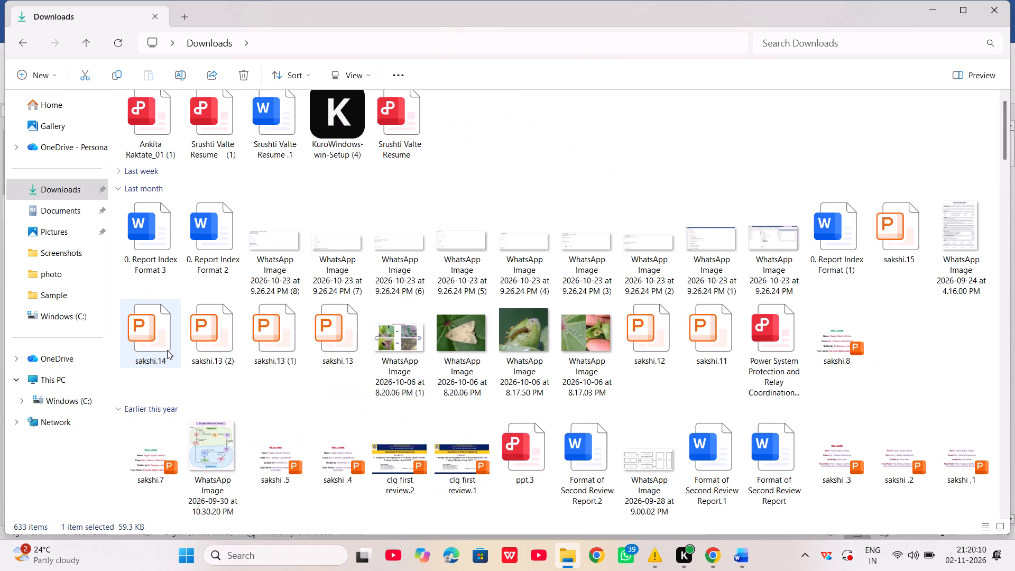
scroll(167, 350, down, 1)
click(76, 195)
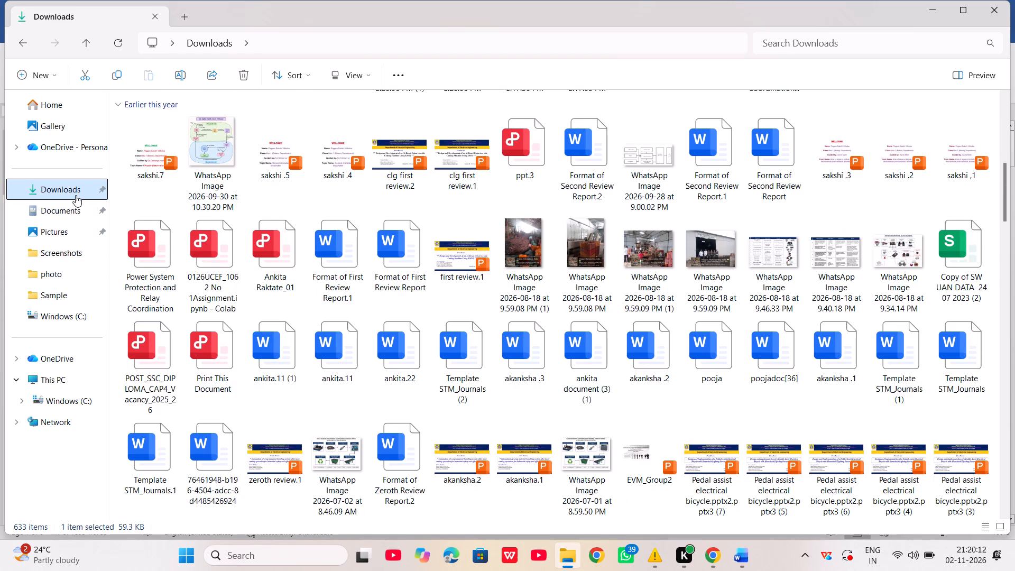
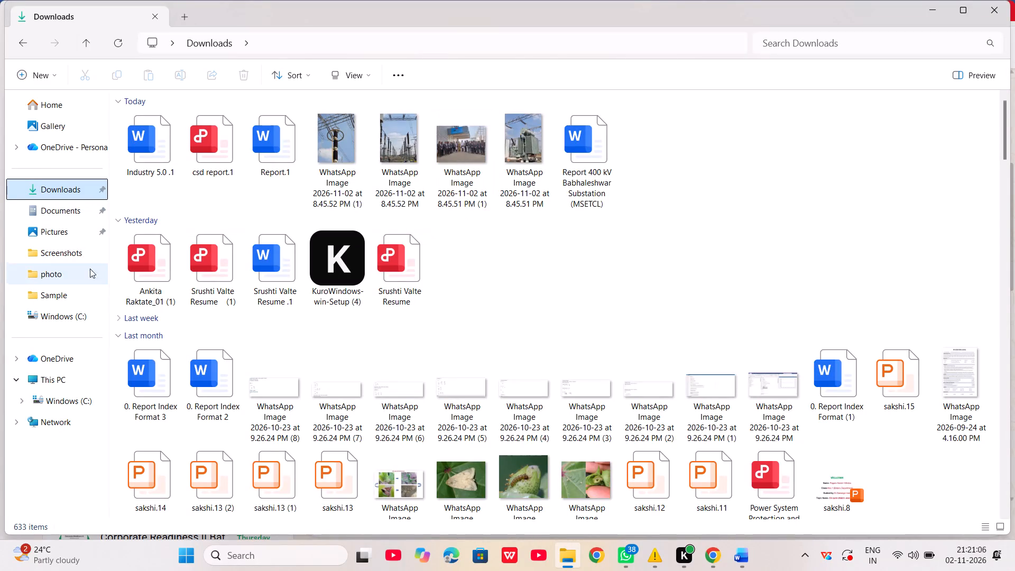
Look through the files in the Downloads folder, from today's files to those from earlier this year.
scroll(290, 329, down, 1)
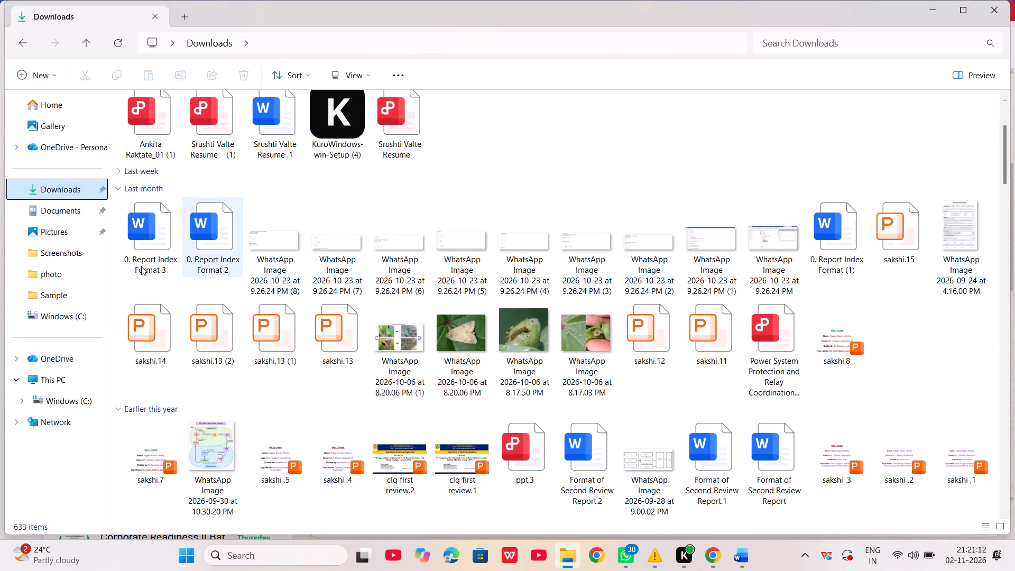
click(72, 189)
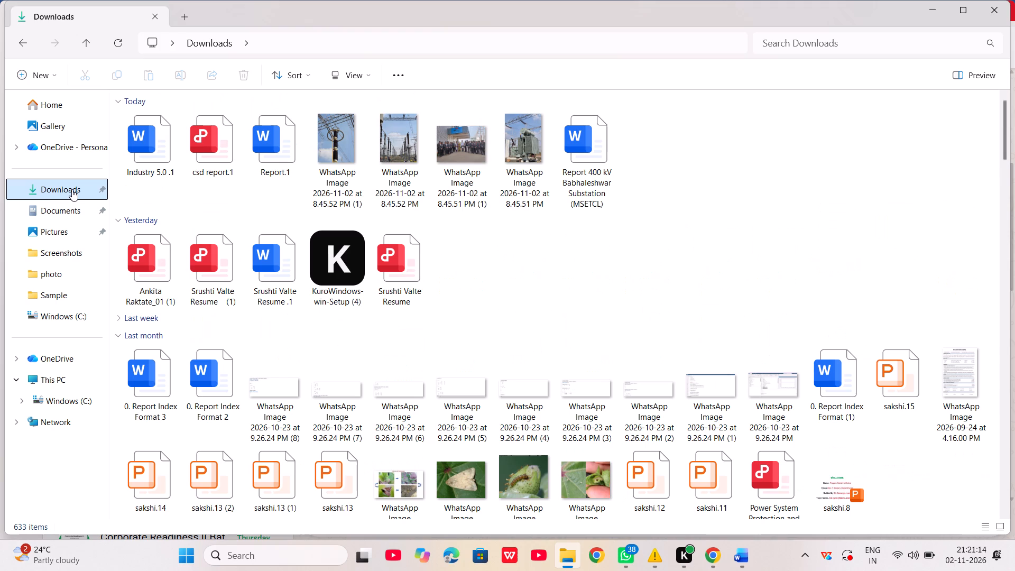
scroll(201, 326, down, 1)
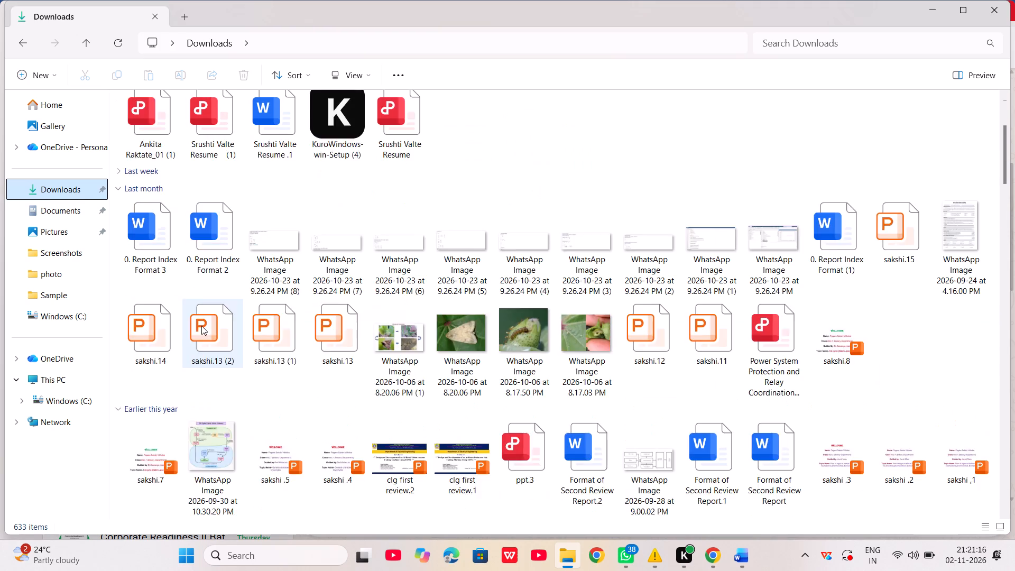
scroll(201, 326, down, 1)
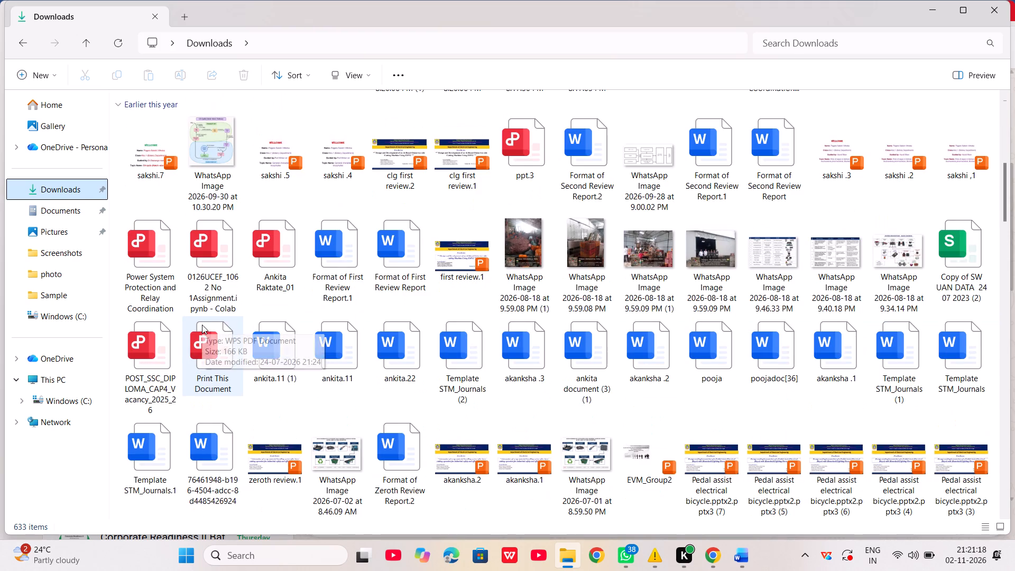
scroll(202, 325, up, 6)
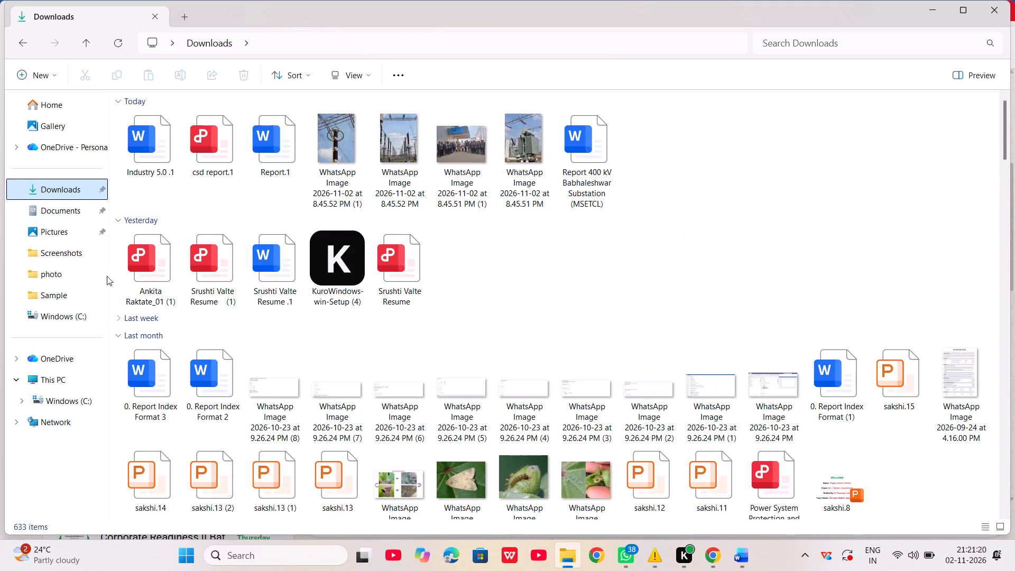
click(64, 216)
click(62, 189)
Switch to Word with the Report 400 kV Babhaleshwar Substation (MSETCL) document.
click(742, 550)
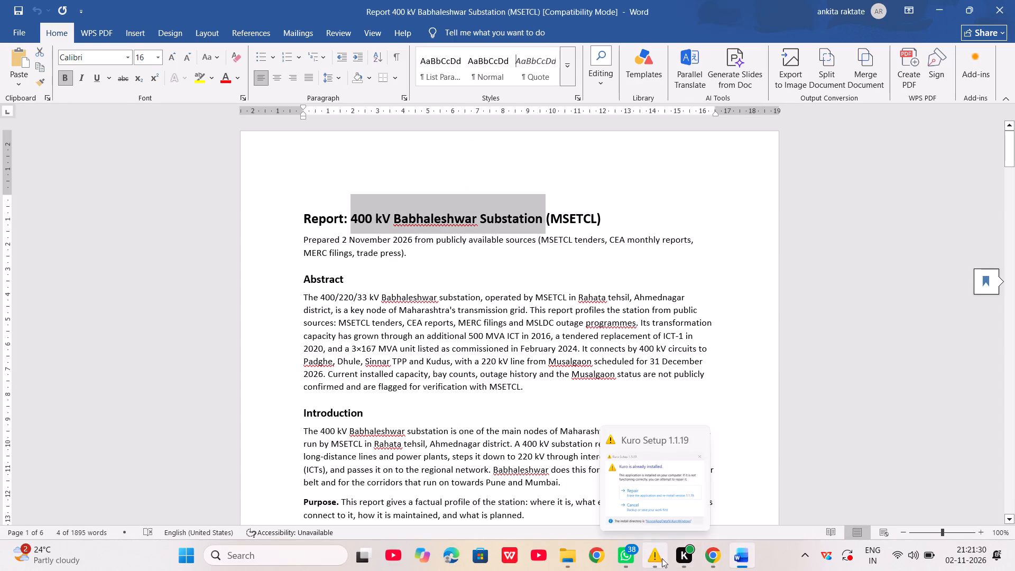
Switch to the other new-tab window in Chrome and activate the Google search box to start a search.
click(709, 560)
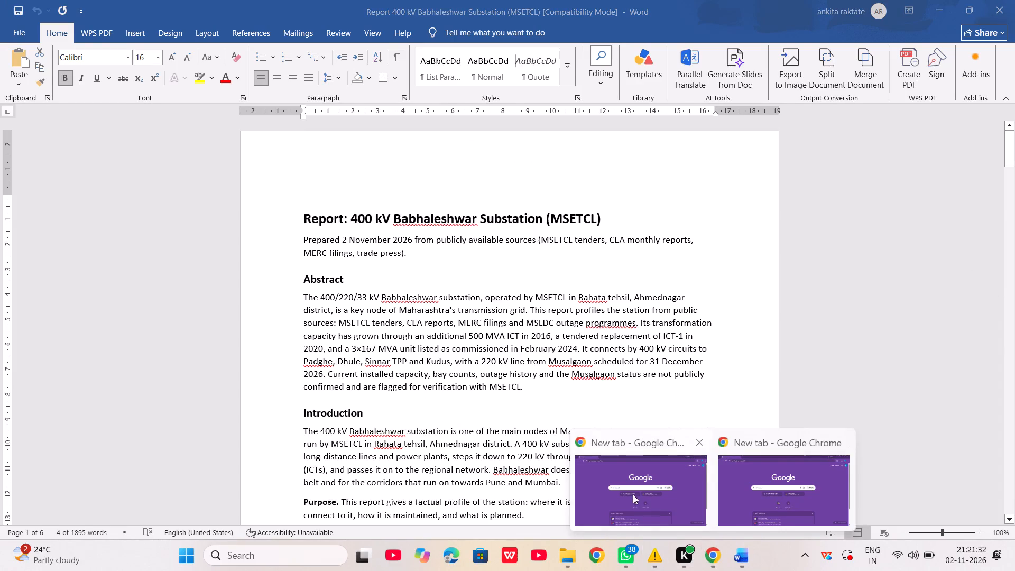
click(632, 494)
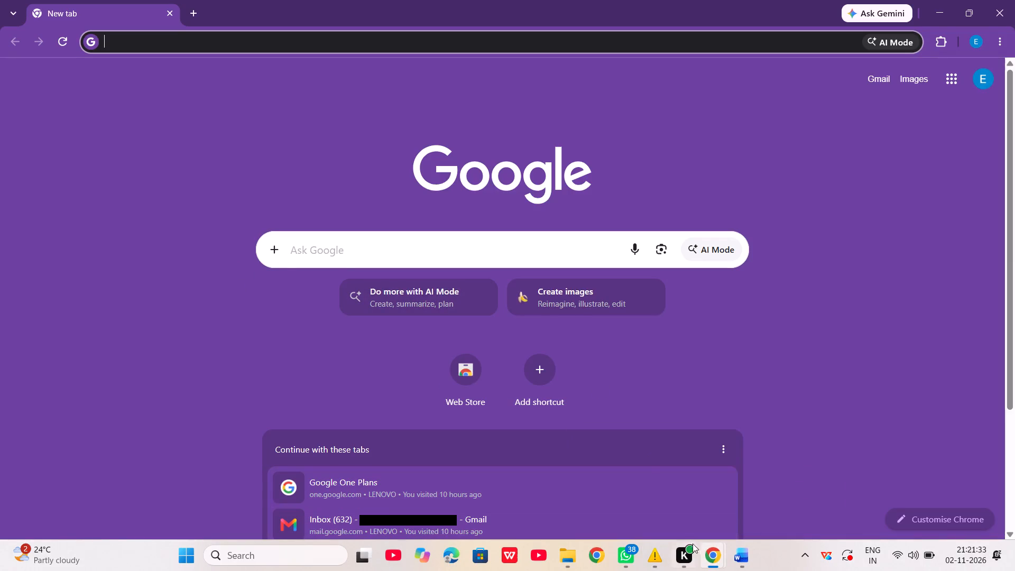
click(744, 495)
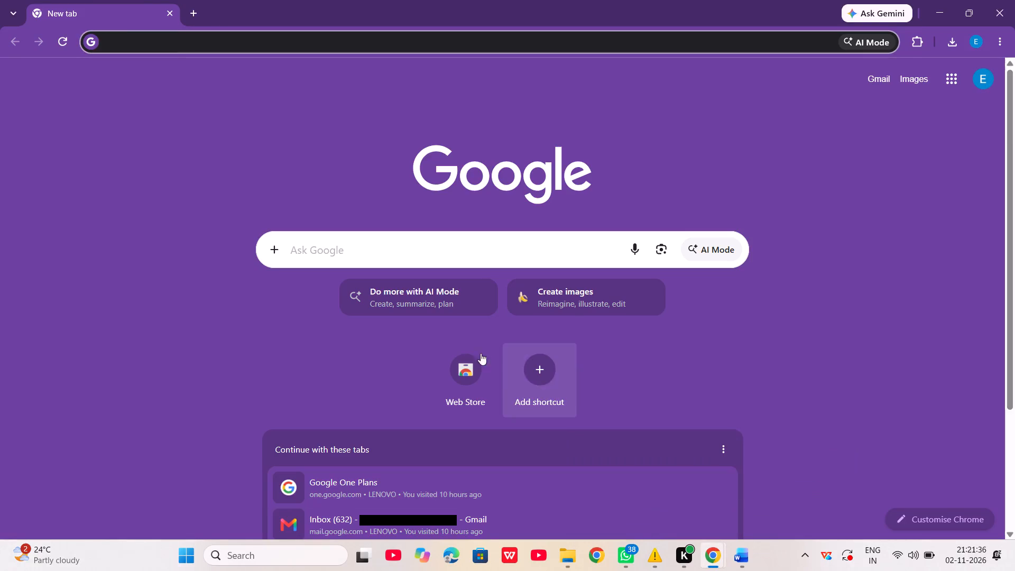
click(421, 270)
click(402, 260)
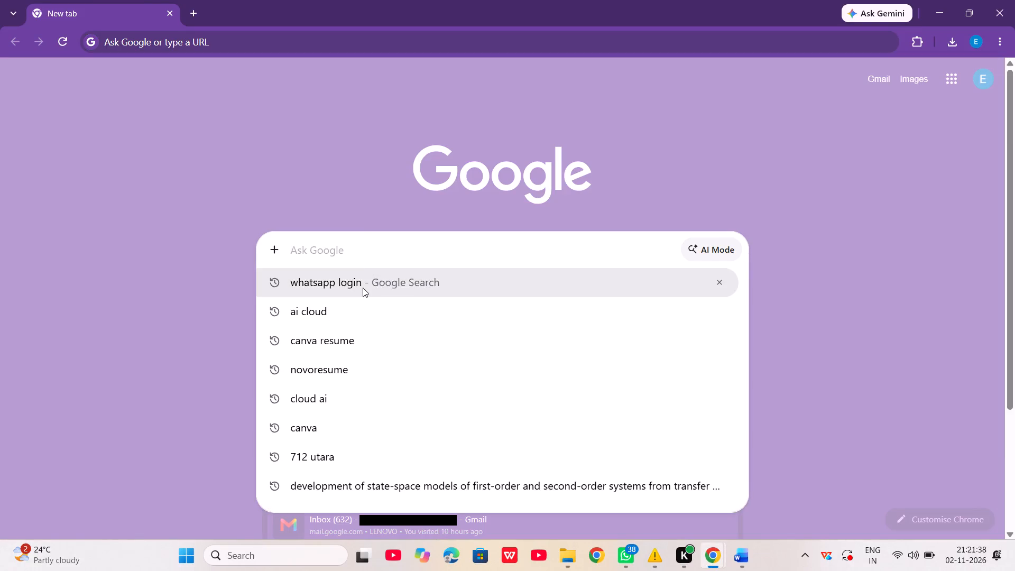
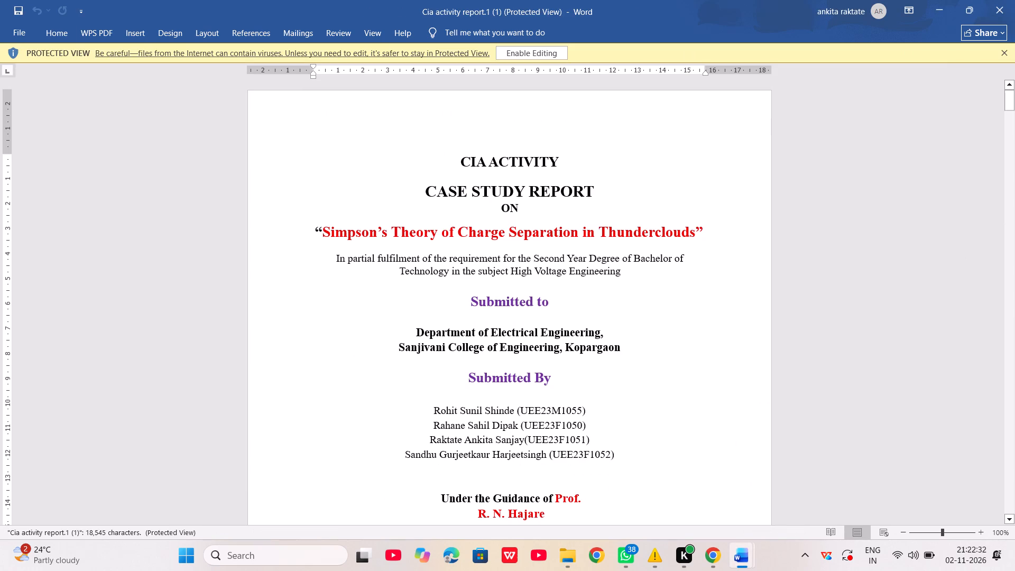
Enable editing of the Cia activity report.1 (1) document so it leaves Protected View.
click(531, 50)
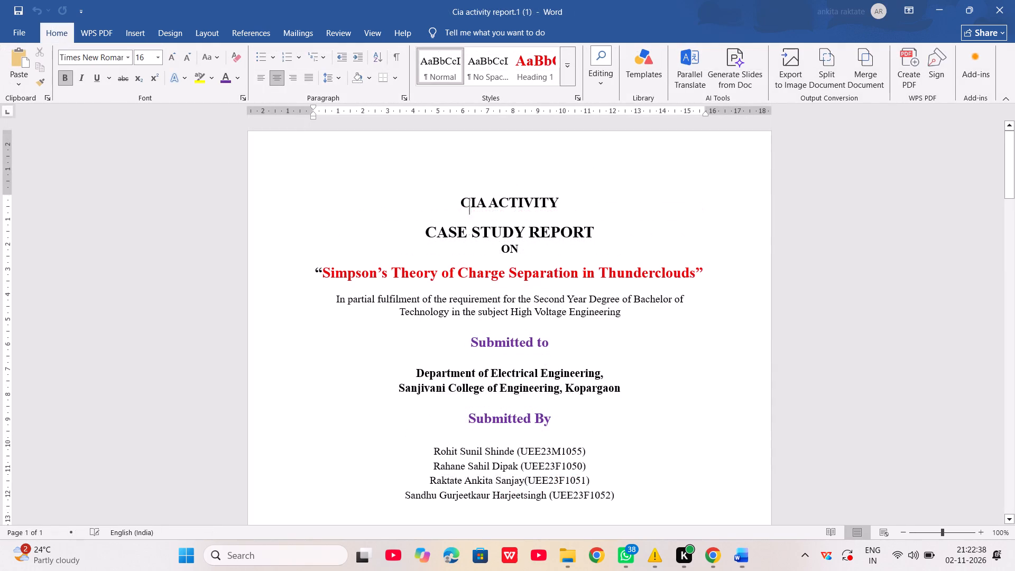
Add an extra space between CIA and ACTIVITY in the cover page's top heading.
scroll(503, 196, down, 11)
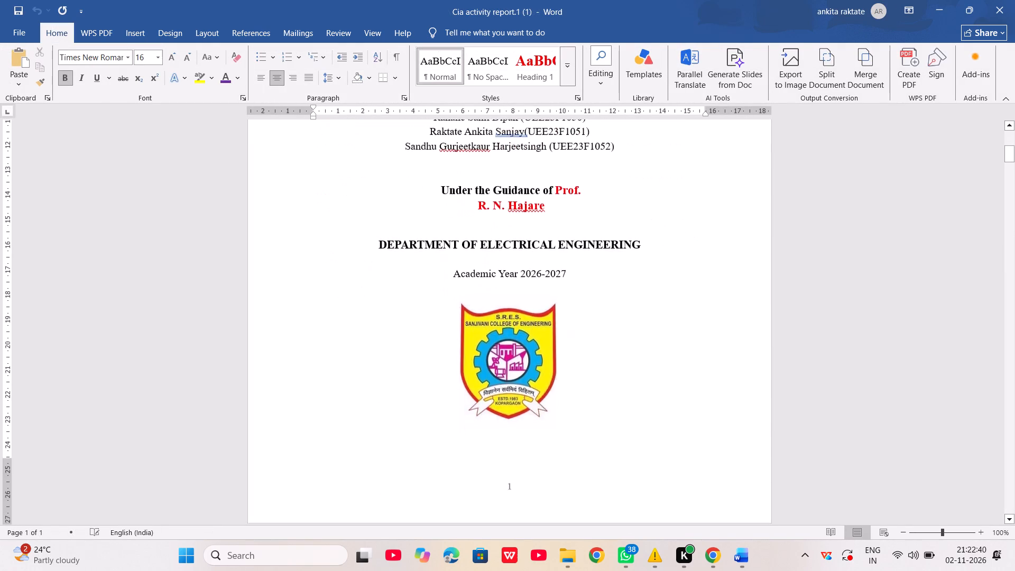
scroll(503, 196, up, 10)
click(488, 172)
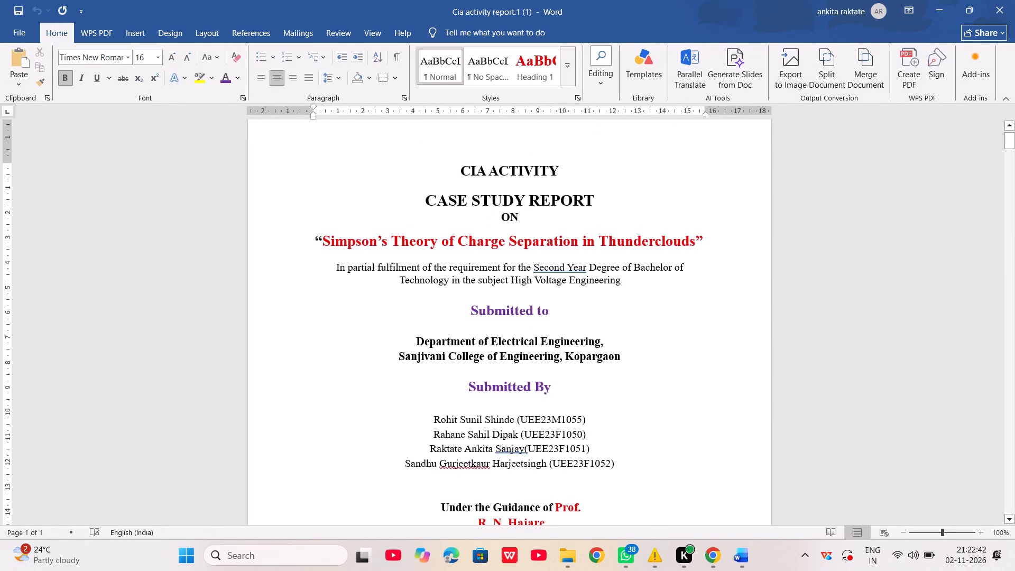
key(space)
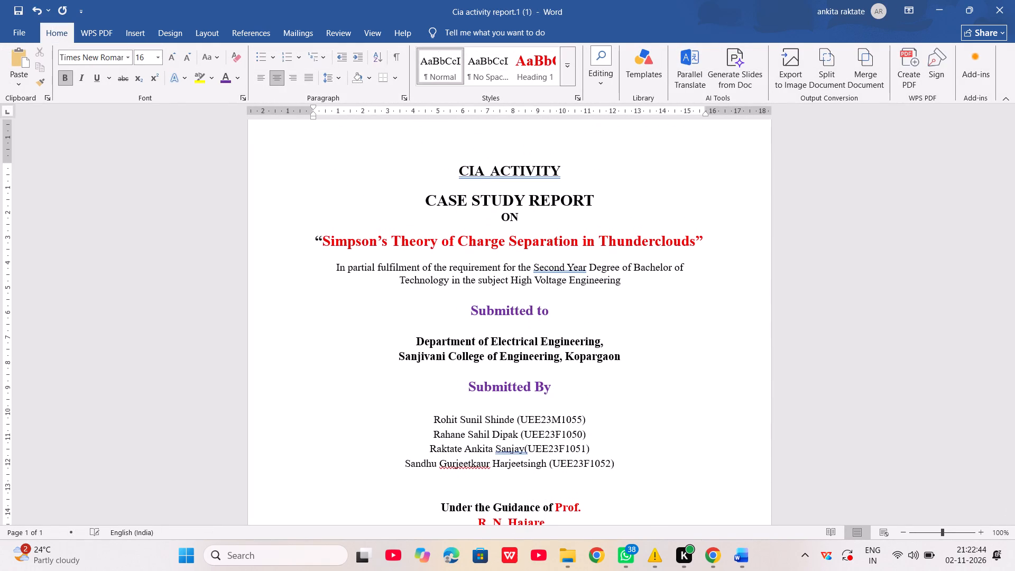
Replace "CASE STUDY" in the cover's report heading with "Industrial".
drag(531, 199, 489, 204)
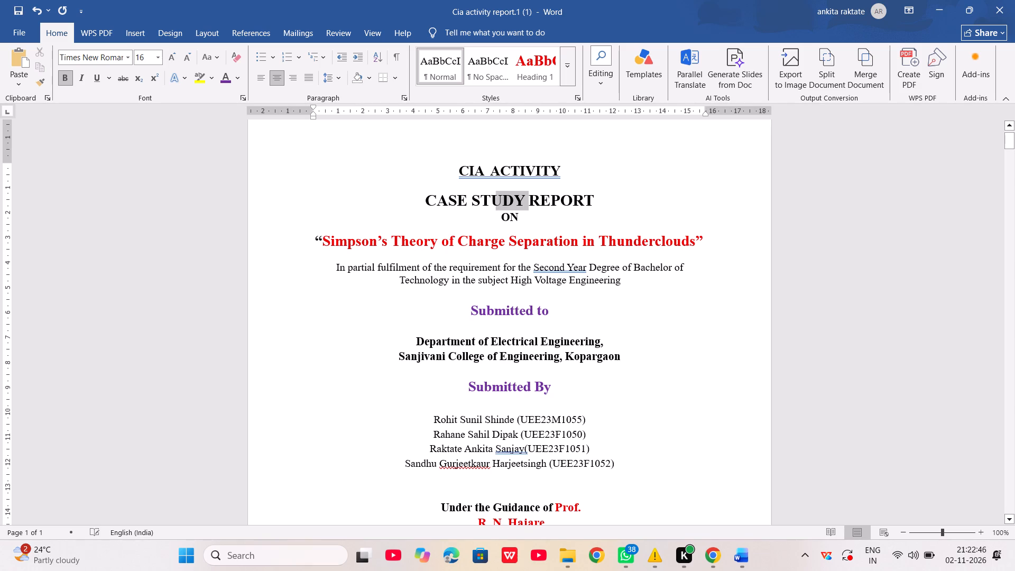
drag(489, 204, 432, 199)
key(BackSpace)
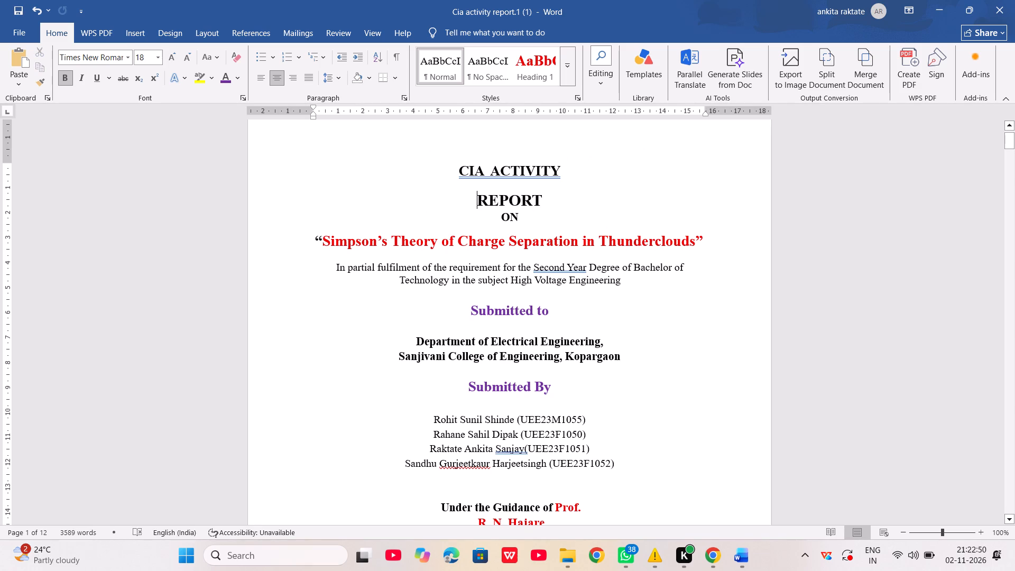
key(shift+i)
text(ndustrial)
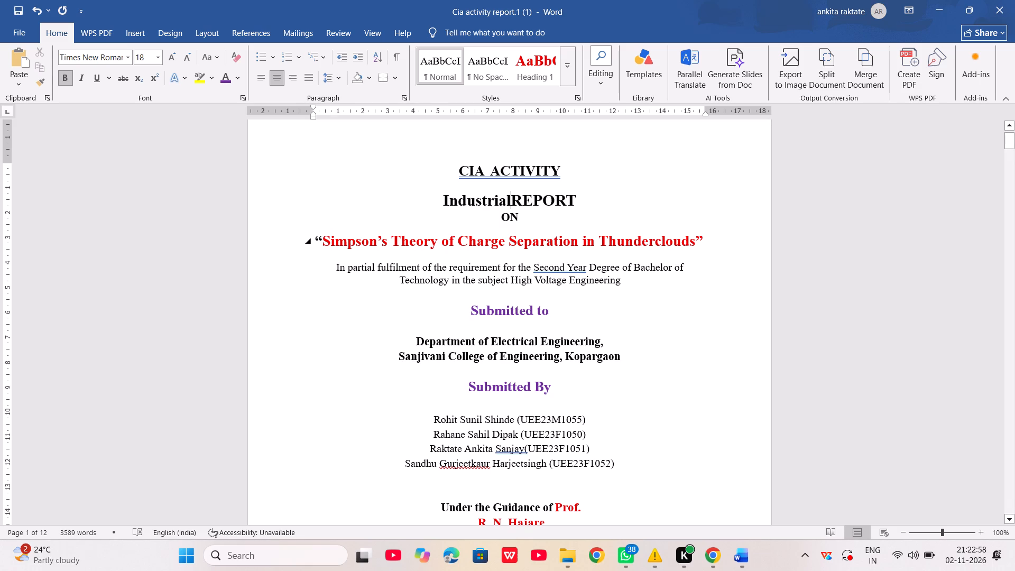
Replace the red Simpson's Theory title text on the cover with the copied title “400 kV Babhaleshwar Substation”.
drag(695, 243, 359, 231)
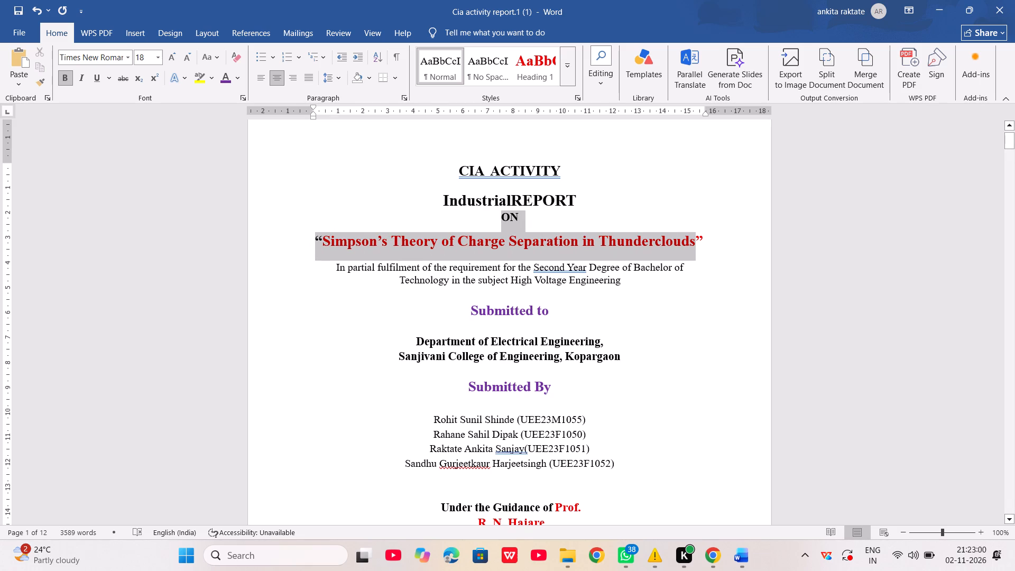
drag(359, 231, 325, 241)
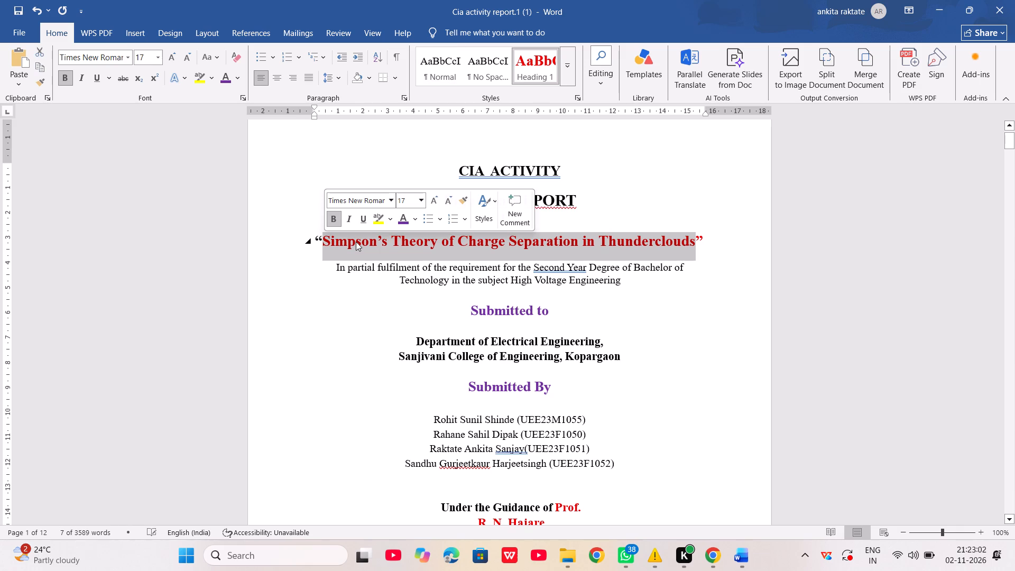
key(ctrl+v)
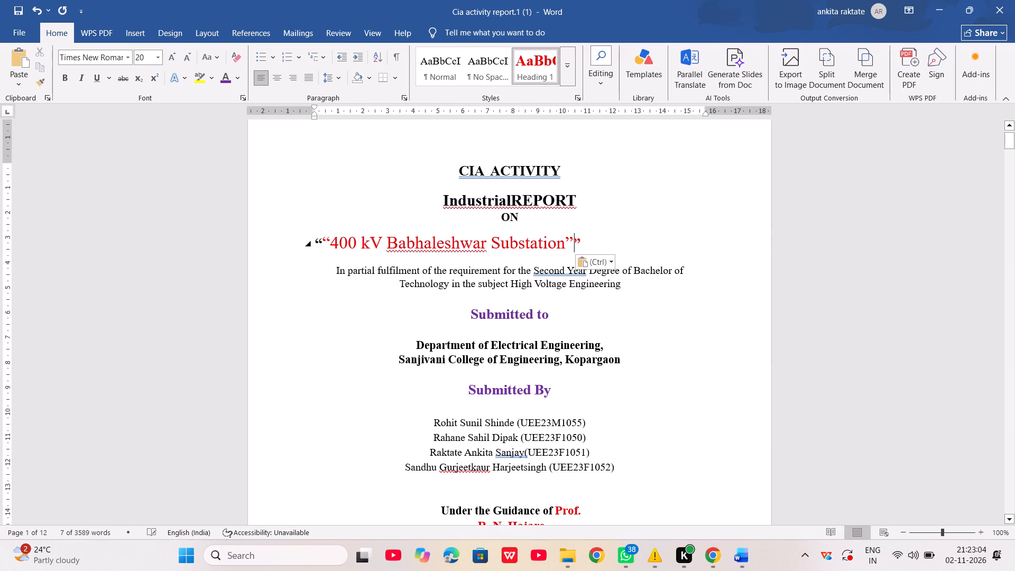
Remove the duplicate quotation marks around the red substation title and indent it with leading spaces to roughly centre it.
click(324, 241)
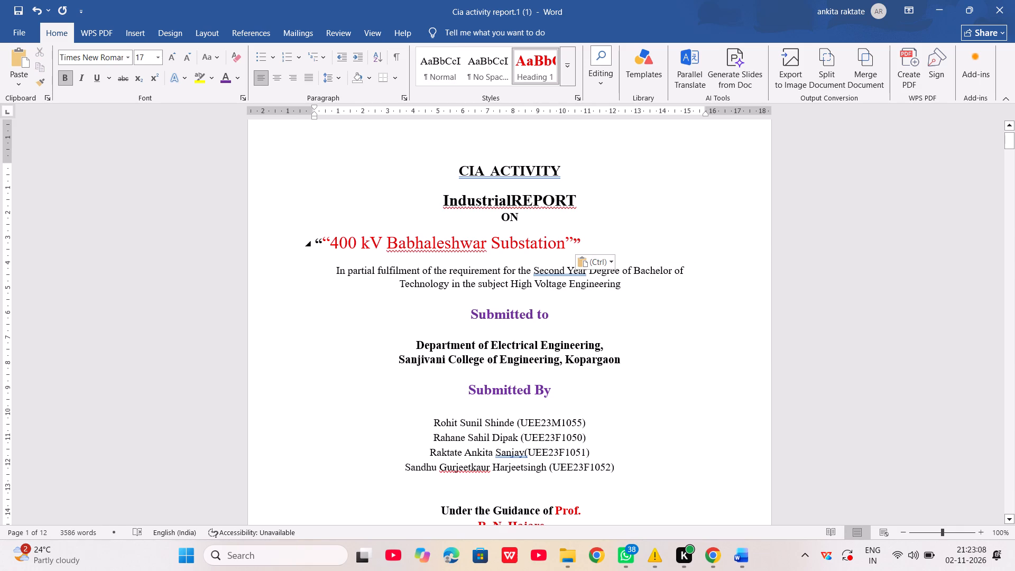
key(BackSpace)
key(BackSpace)
key(space)
key(space)
key(space)
key(space)
key(space)
key(space)
key(space)
key(space)
key(space)
key(space)
key(space)
key(space)
key(space)
key(space)
key(space)
key(space)
key(space)
key(space)
key(space)
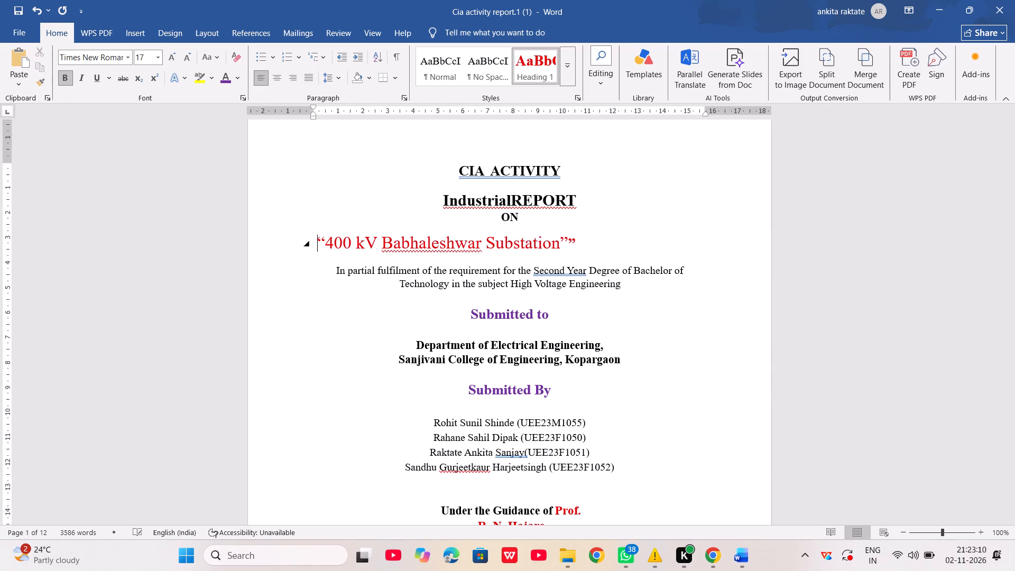
key(space)
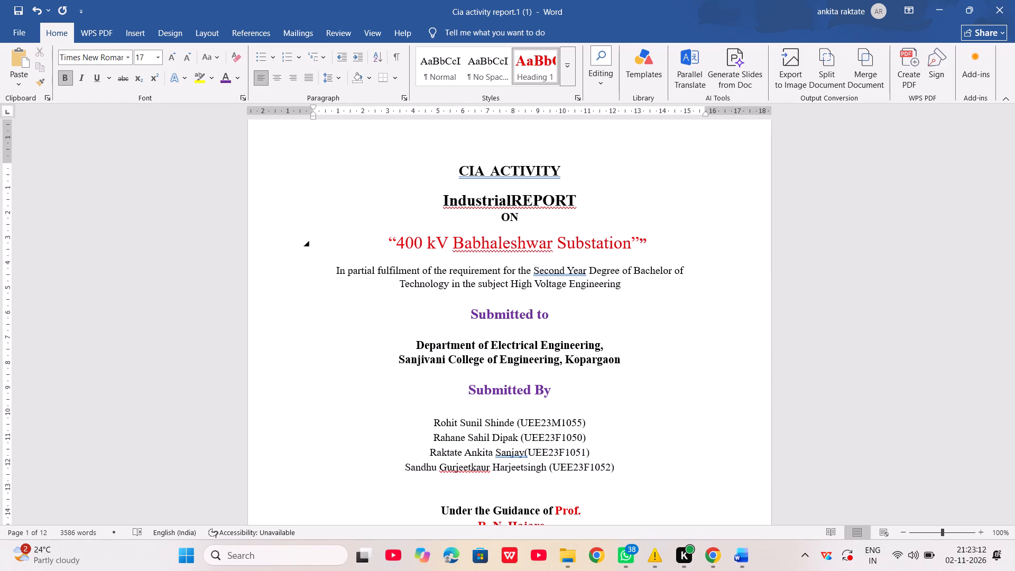
click(667, 248)
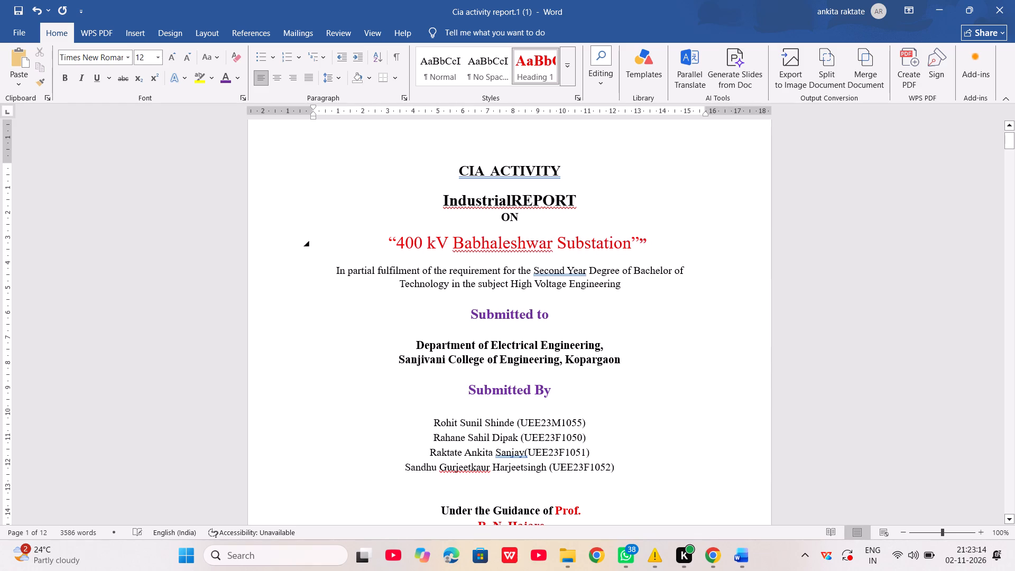
key(BackSpace)
key(BackSpace)
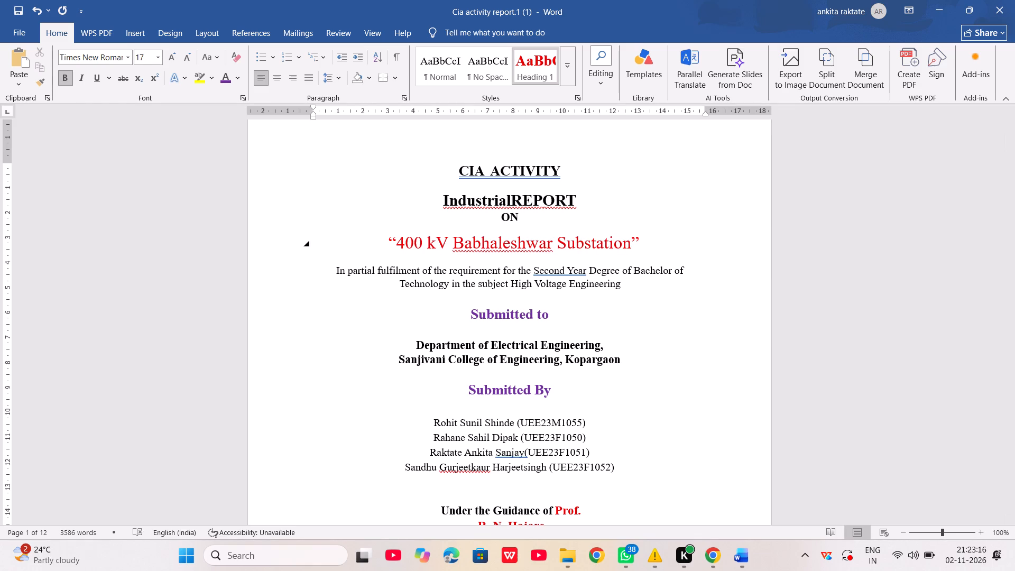
Make the red “400 kV Babhaleshwar Substation” title bold.
drag(685, 239, 402, 240)
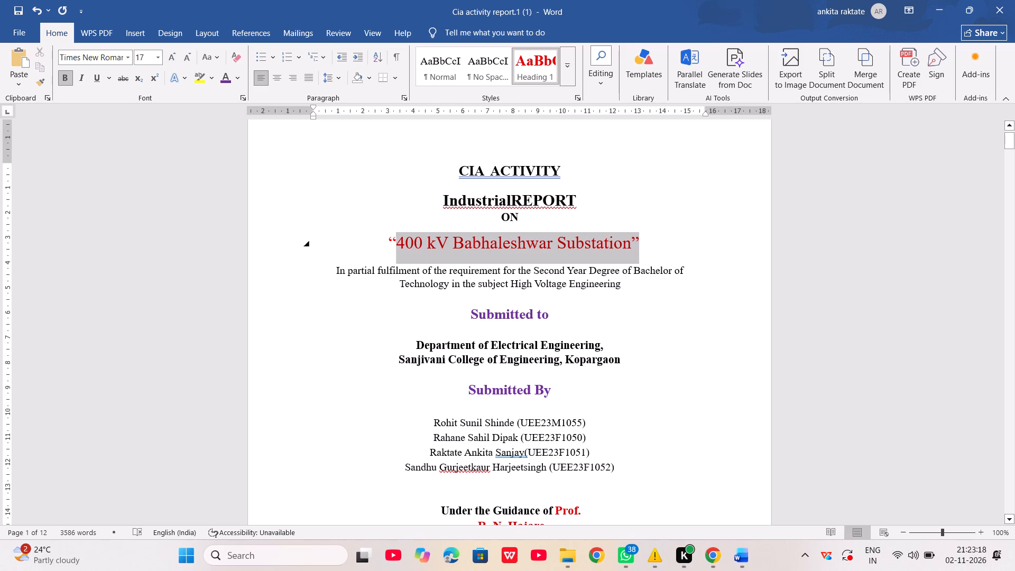
drag(402, 240, 386, 239)
click(397, 218)
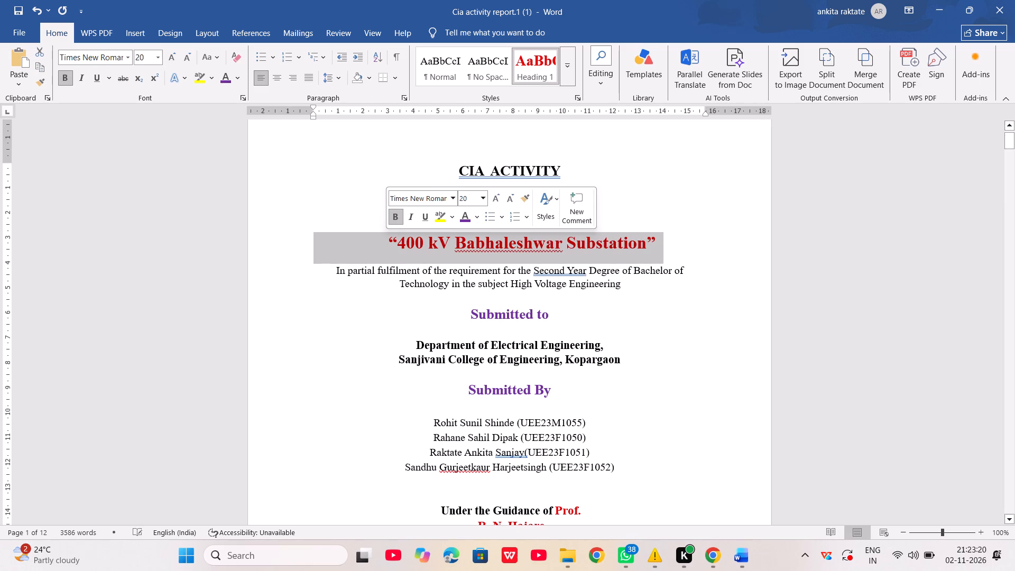
click(350, 205)
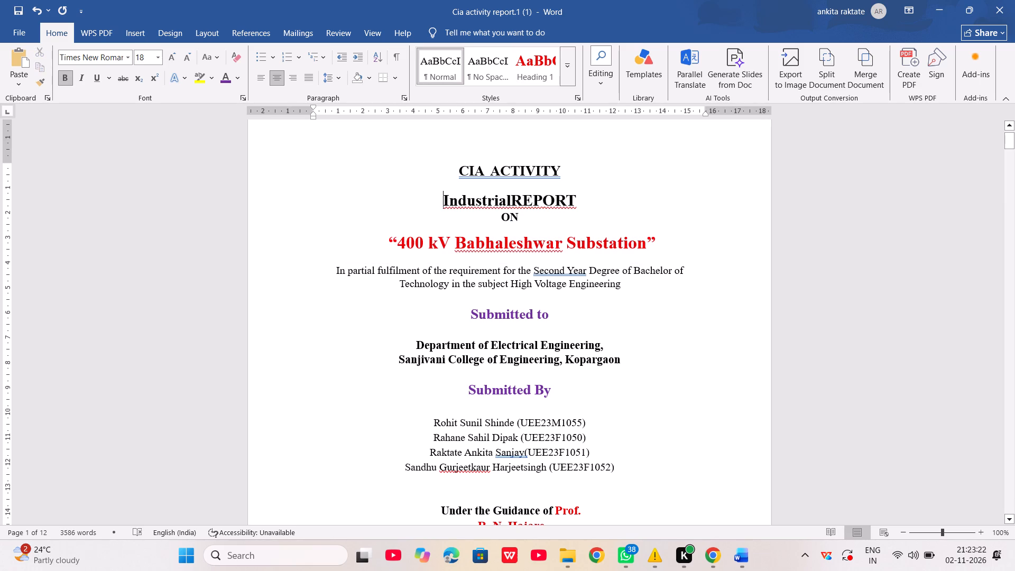
Insert a space before REPORT in the cover heading and convert "Industrial" to uppercase.
click(510, 198)
key(space)
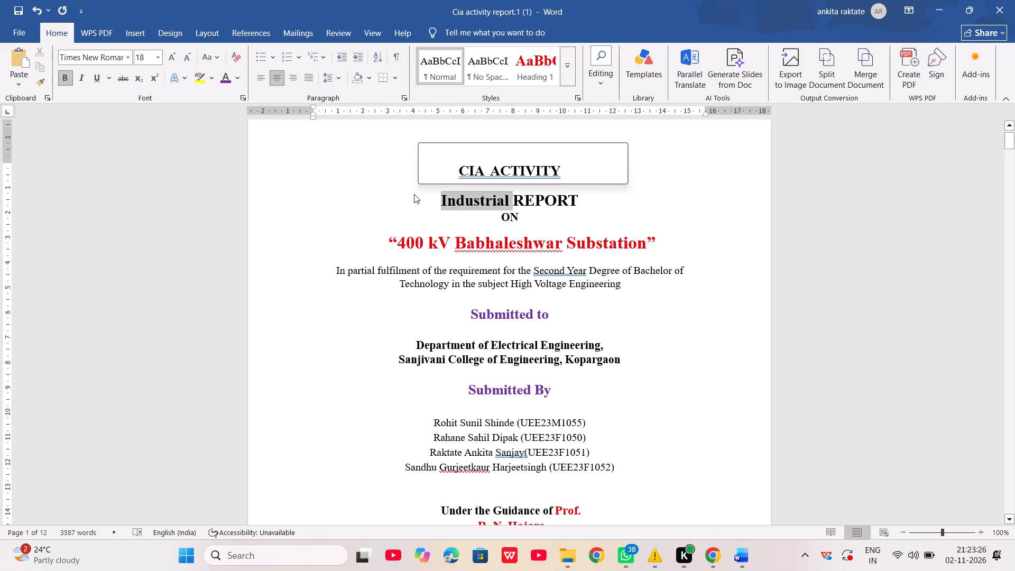
click(218, 54)
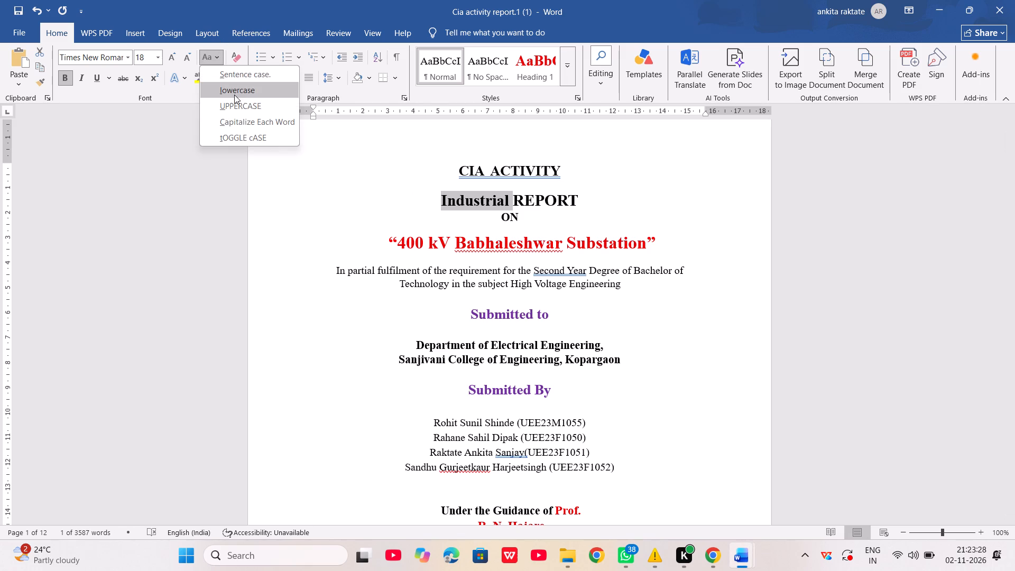
click(239, 105)
click(338, 211)
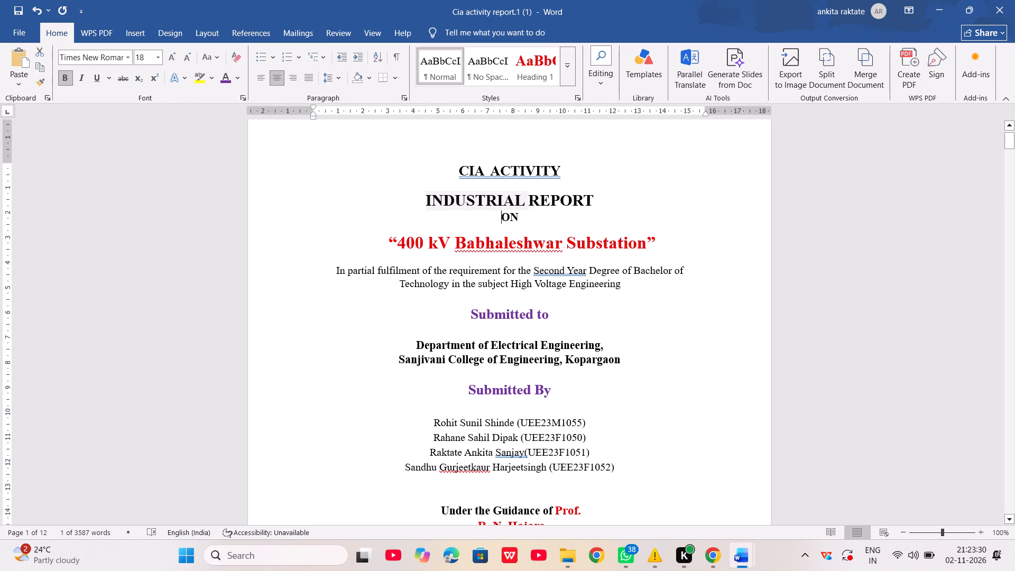
Delete the first, second and fourth student entries under Submitted By on the cover page.
scroll(501, 176, down, 1)
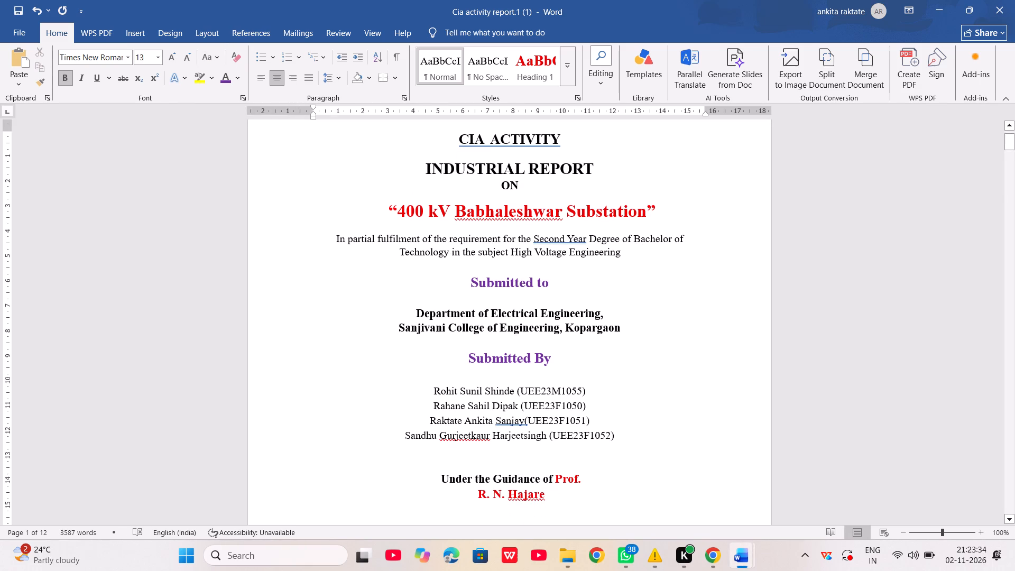
scroll(523, 183, down, 5)
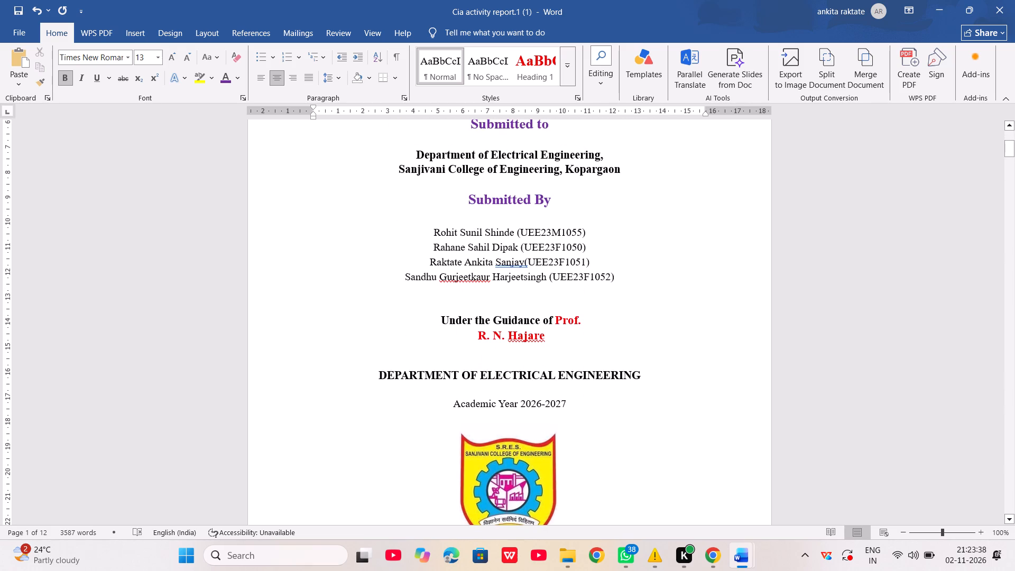
drag(431, 227, 548, 251)
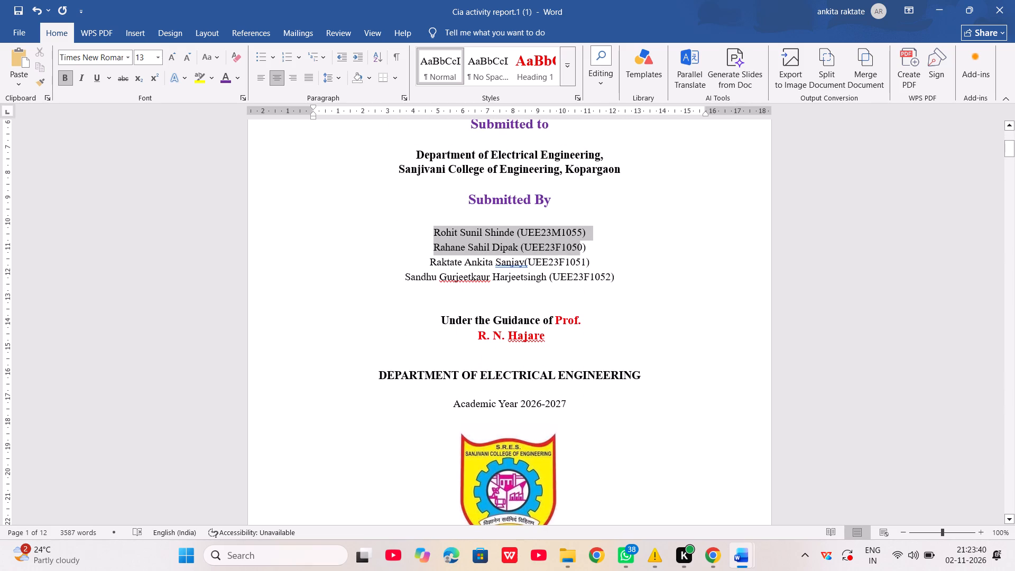
drag(548, 251, 587, 252)
key(BackSpace)
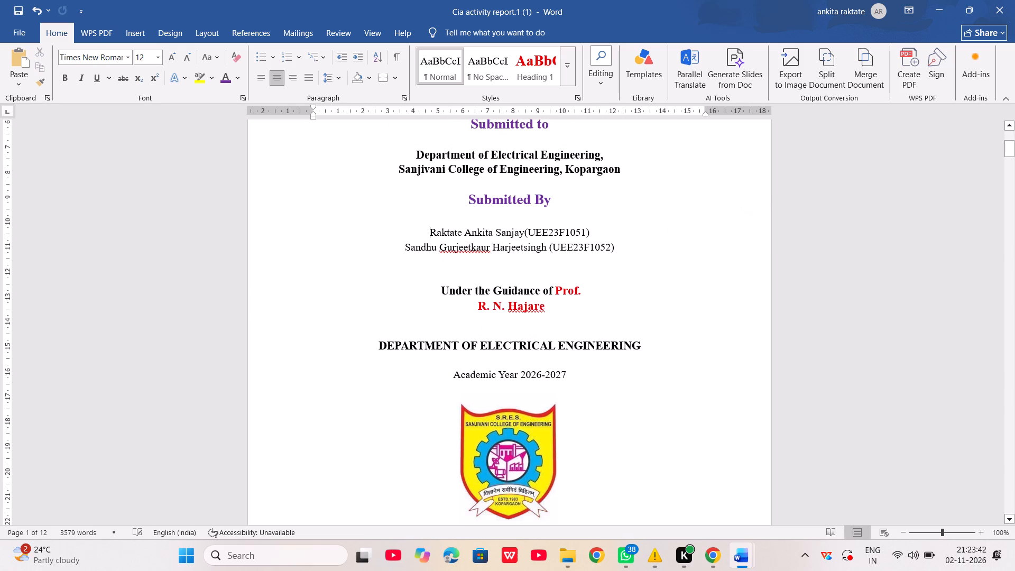
drag(633, 250, 401, 248)
key(BackSpace)
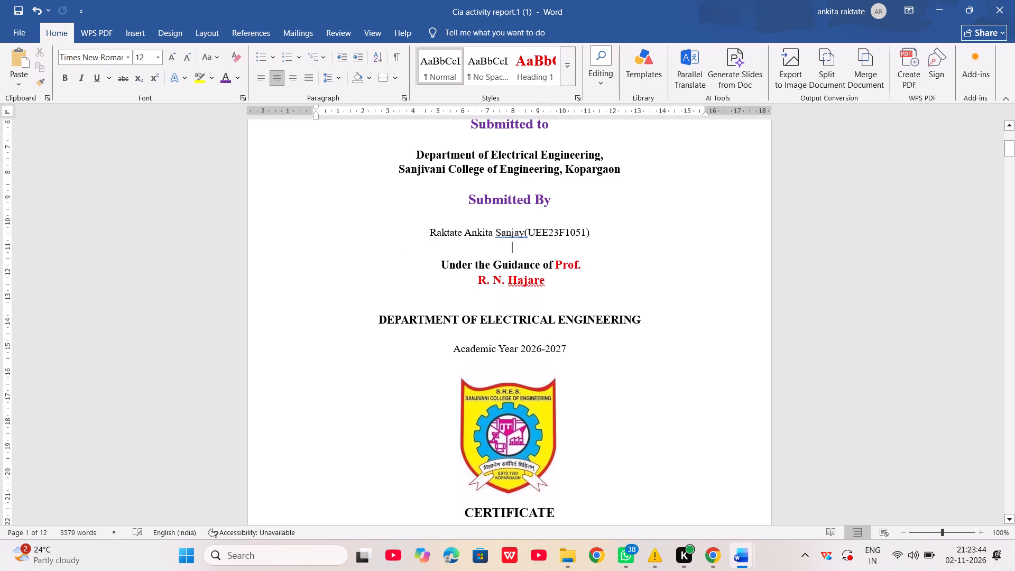
Set the remaining student entry under Submitted By to font size 14.
drag(607, 231, 434, 232)
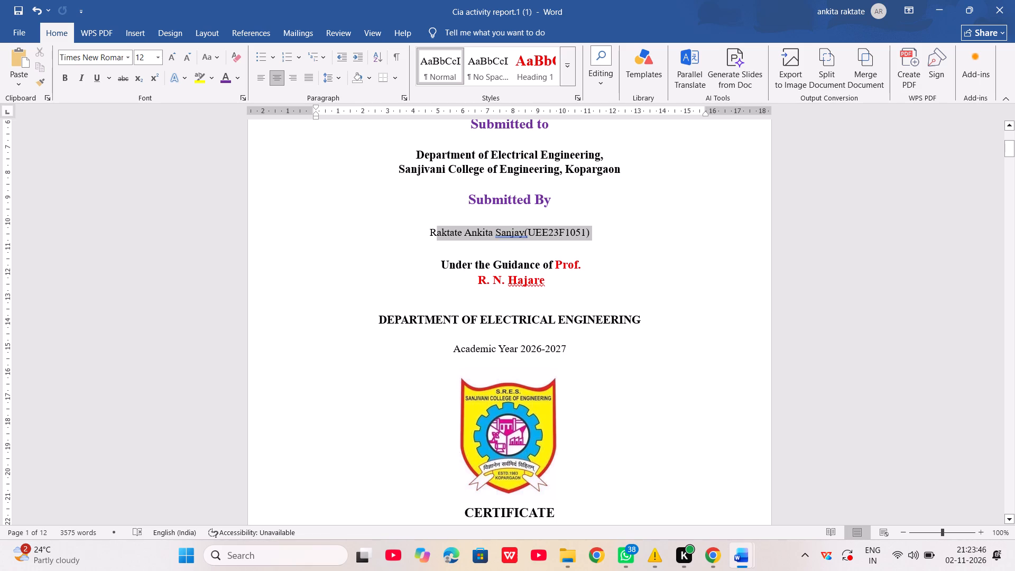
drag(434, 232, 422, 231)
click(519, 190)
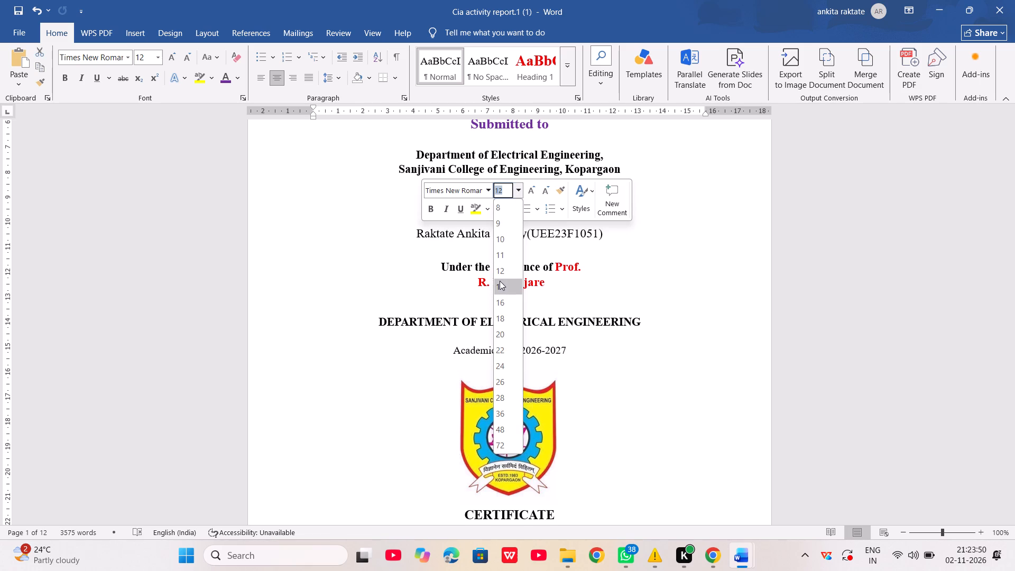
click(501, 282)
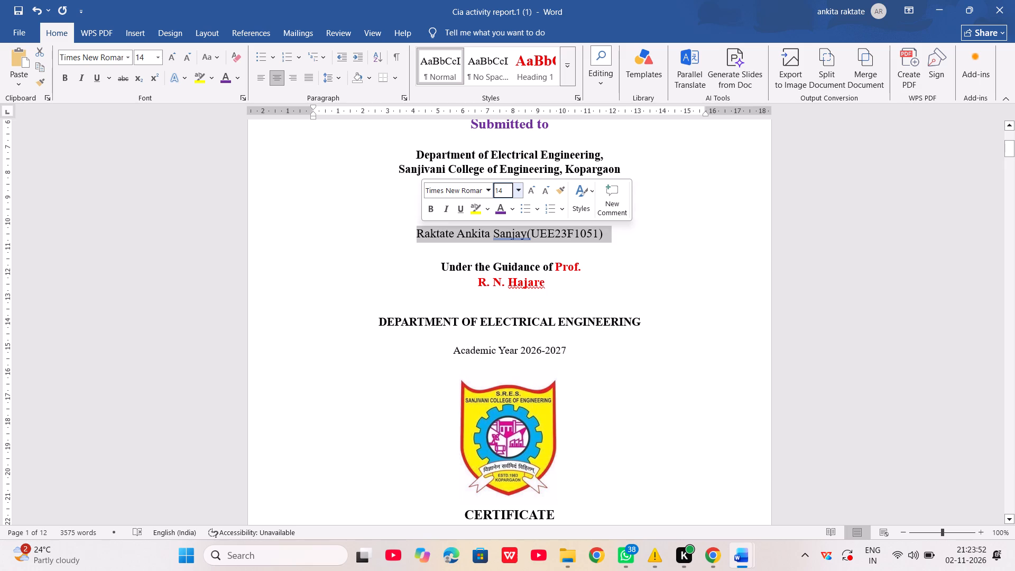
click(433, 265)
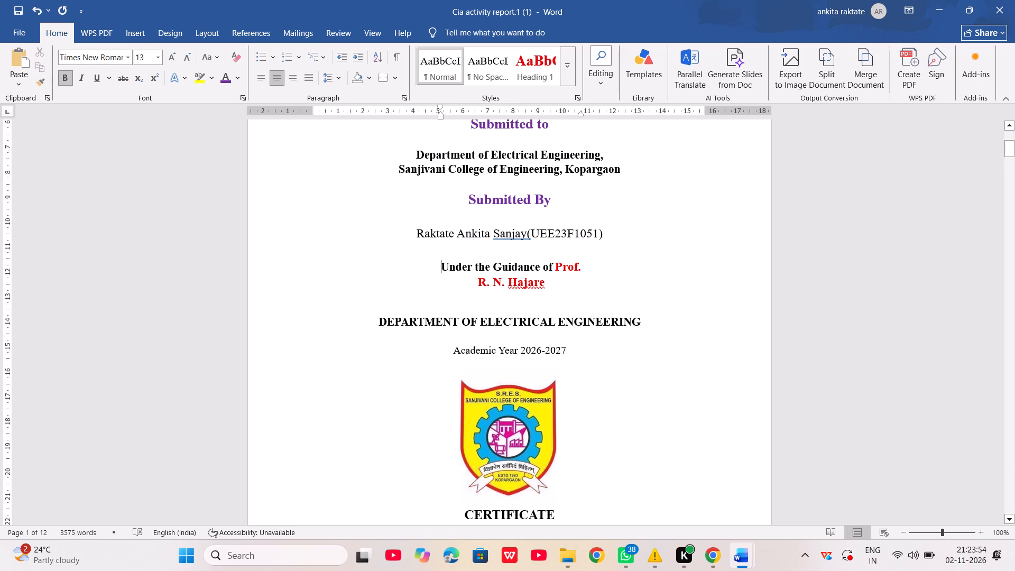
Add a space after "Under the Guidance of" so that "Prof." wraps onto the line with the guide's name.
click(552, 267)
key(space)
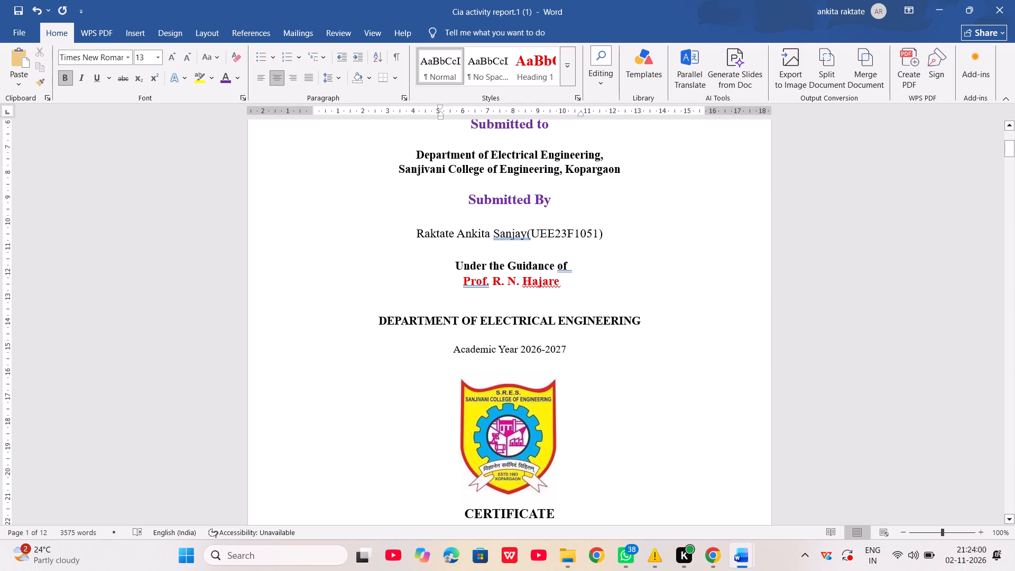
Replace the guide's name after "Prof." on the cover page with the new guide's initials and capitalised surname.
drag(568, 281, 454, 281)
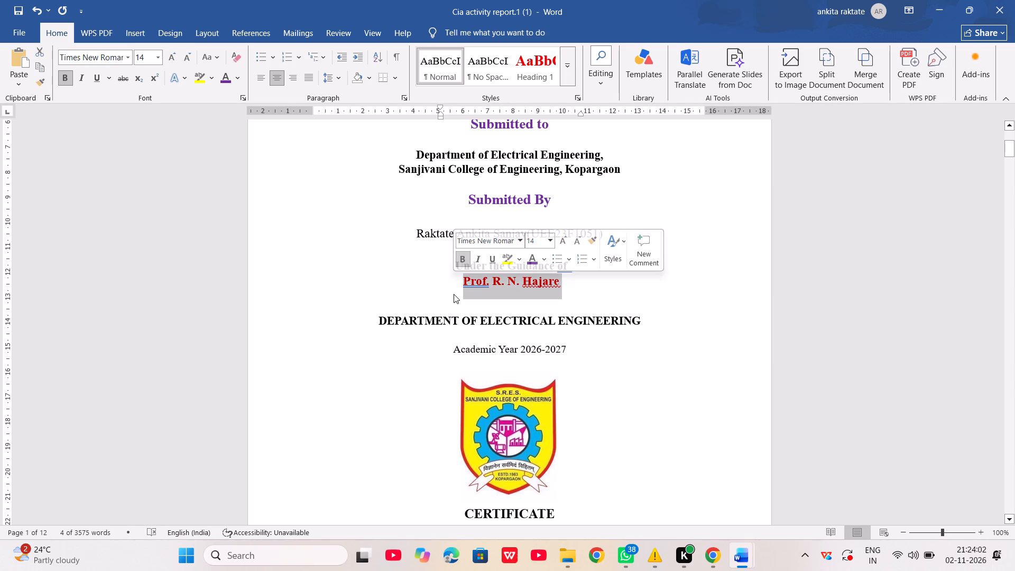
click(454, 296)
drag(568, 287, 503, 277)
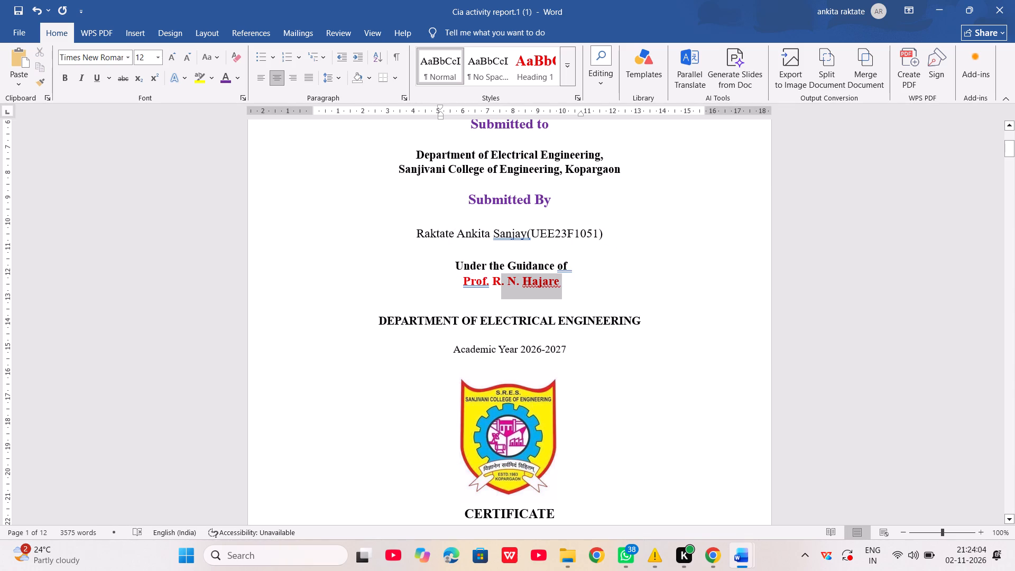
drag(503, 277, 496, 280)
key(BackSpace)
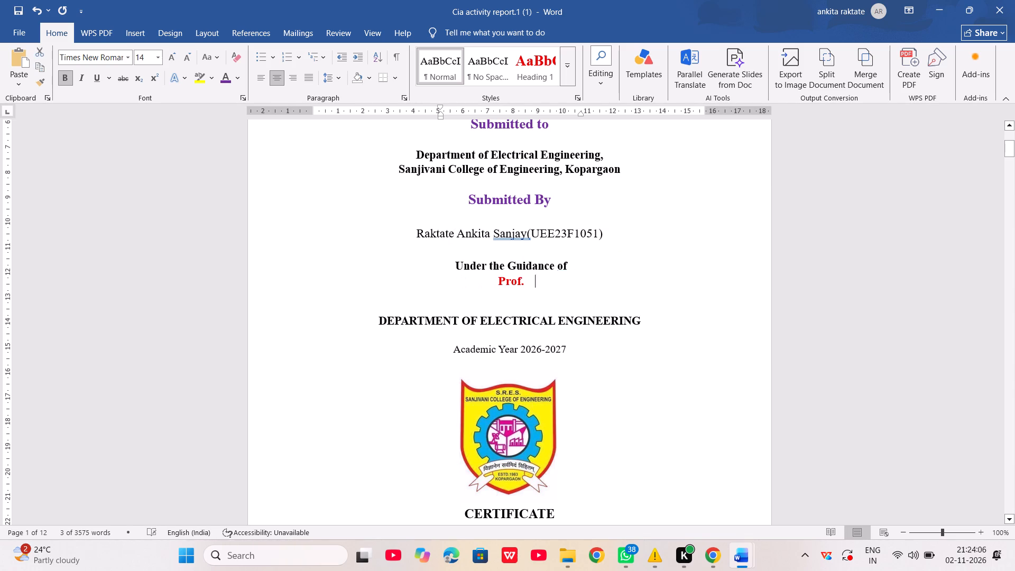
key(shift+p)
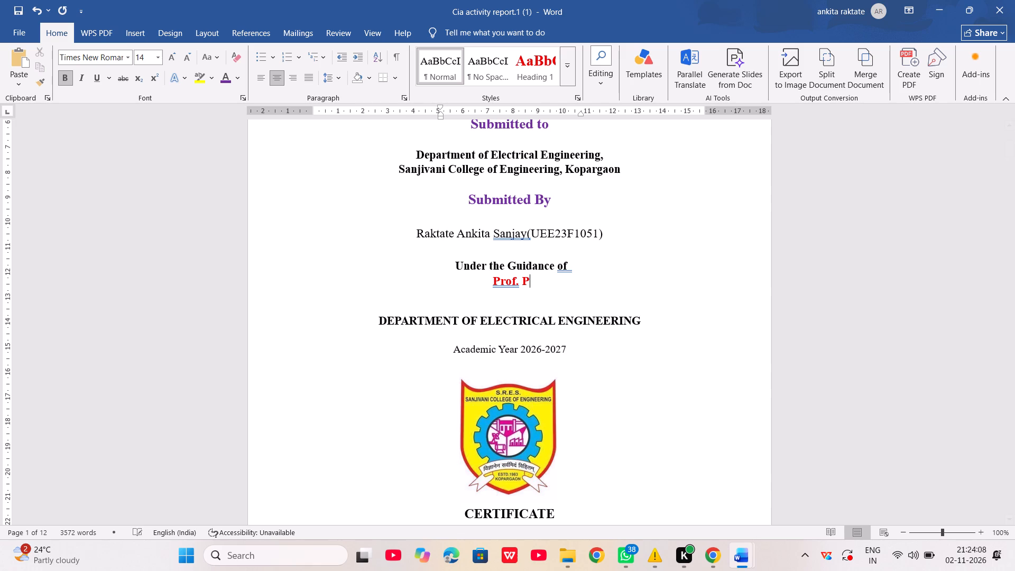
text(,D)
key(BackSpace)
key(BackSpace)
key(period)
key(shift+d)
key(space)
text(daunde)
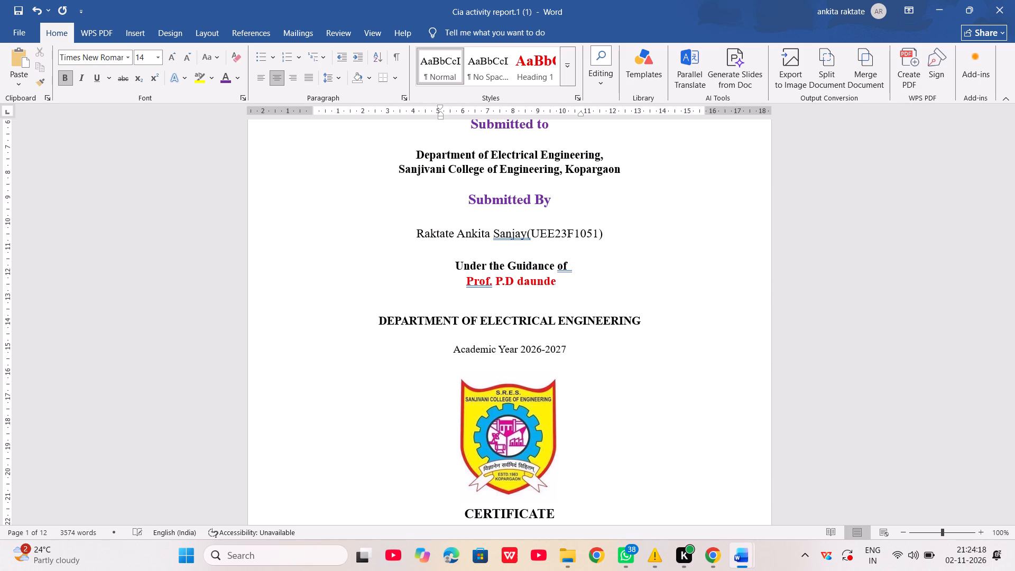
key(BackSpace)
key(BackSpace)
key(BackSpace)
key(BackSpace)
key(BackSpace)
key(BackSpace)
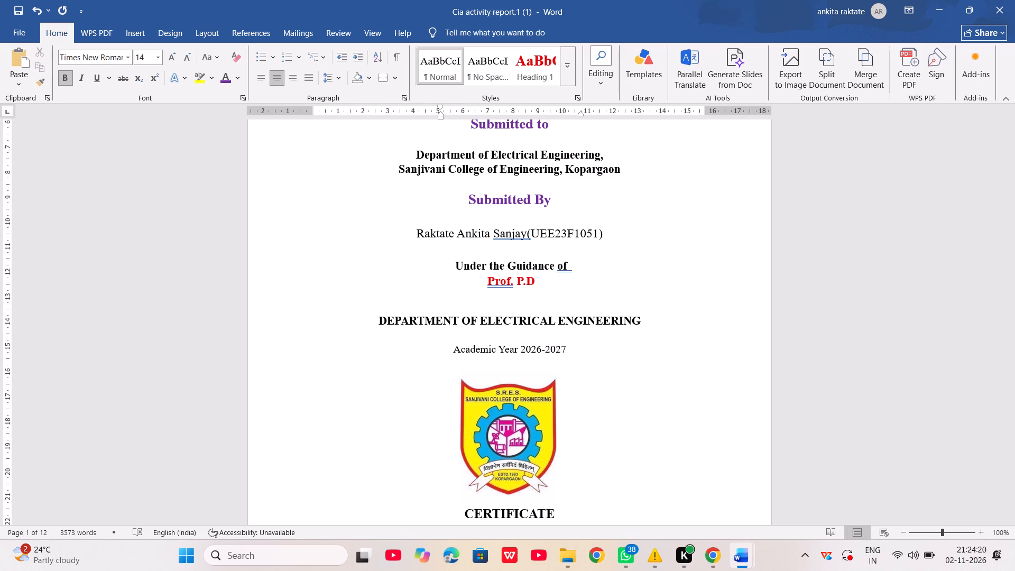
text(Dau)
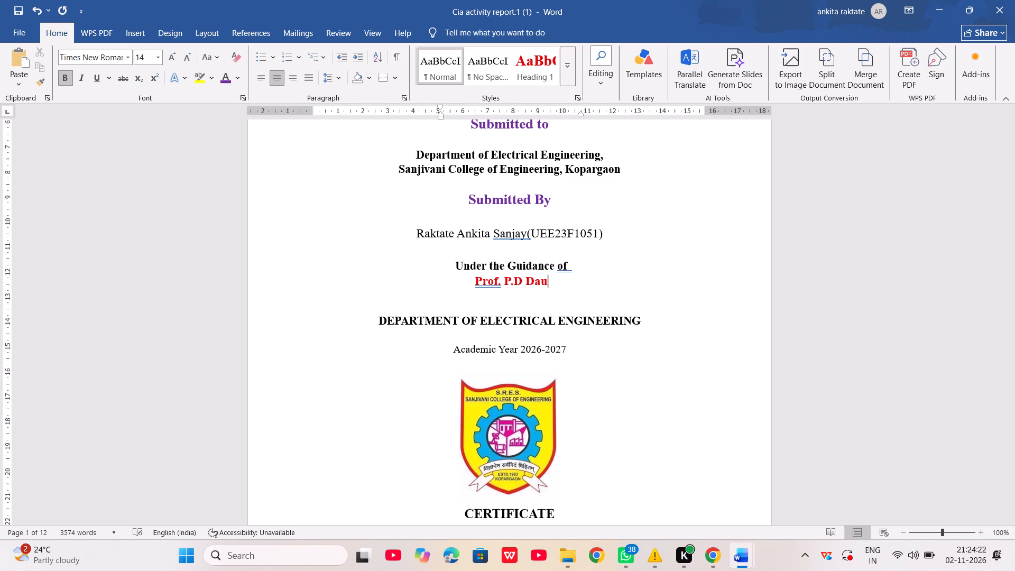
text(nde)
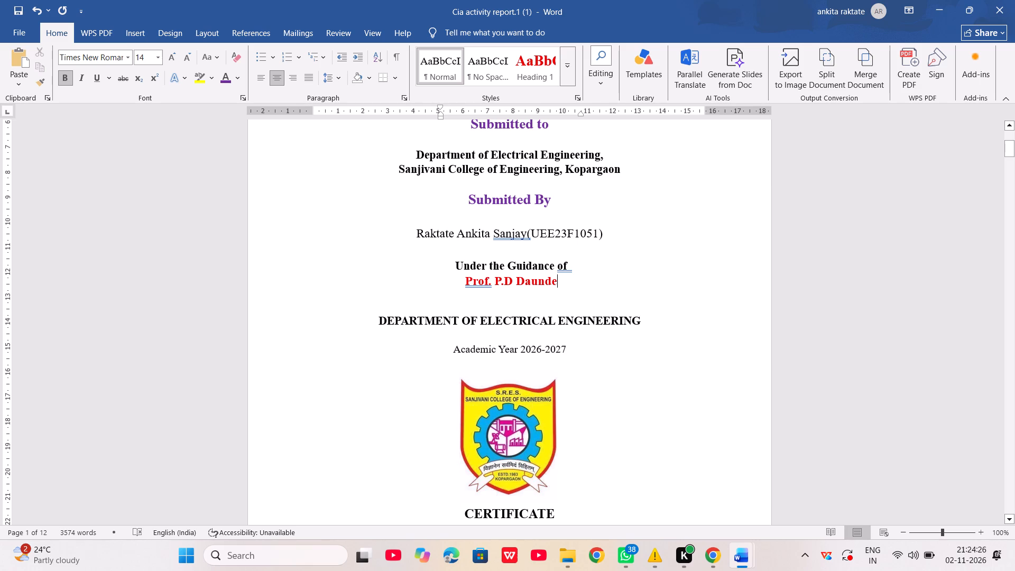
click(475, 282)
key(BackSpace)
key(shift+p)
Increase the font size of the guide's name line under "Under the Guidance of" on the cover page.
drag(571, 286, 439, 281)
click(536, 241)
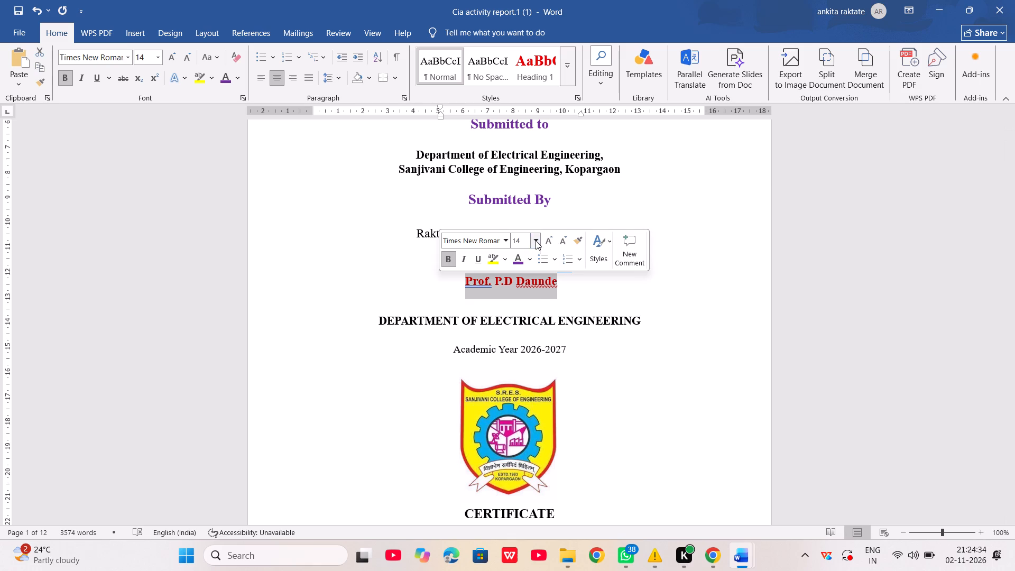
click(517, 356)
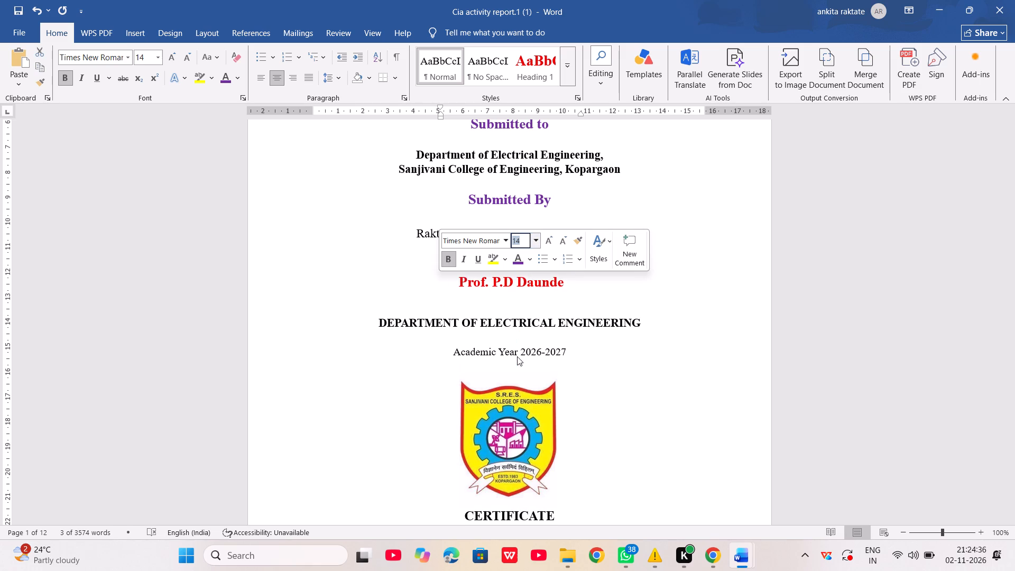
click(445, 306)
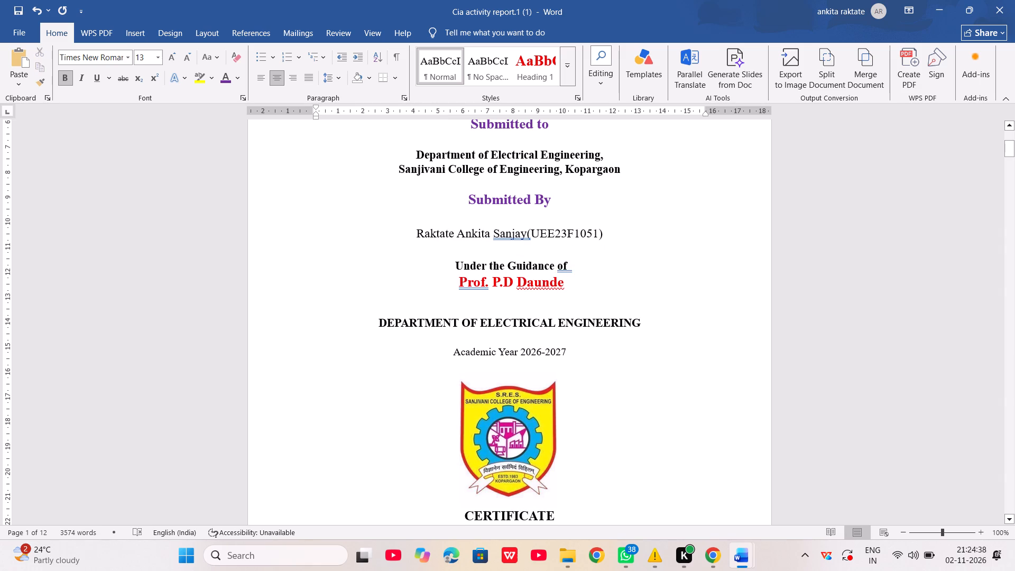
Insert a line break before the CERTIFICATE heading so that the certificate starts on page 2.
scroll(531, 279, up, 4)
scroll(531, 279, down, 1)
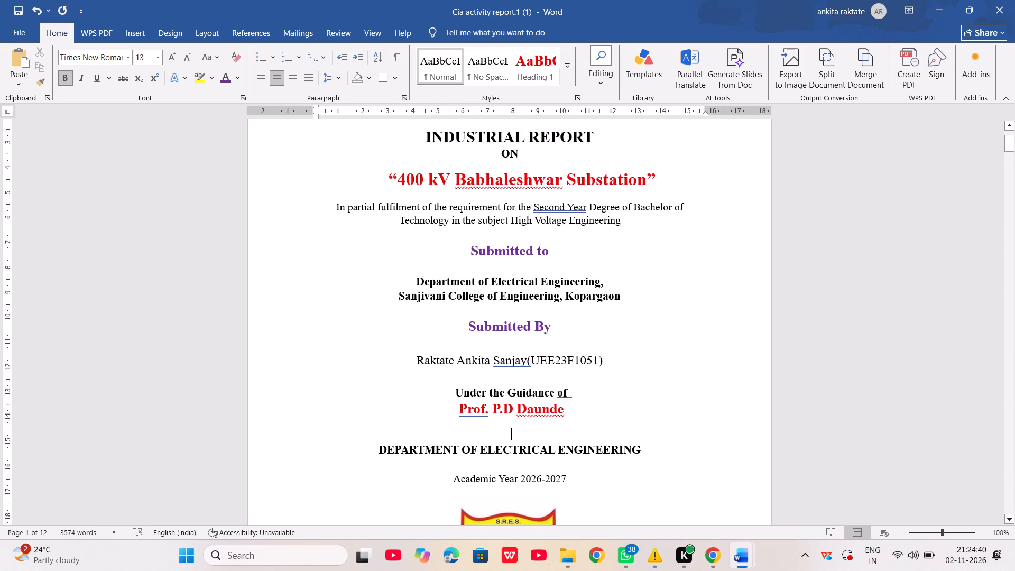
scroll(531, 279, down, 4)
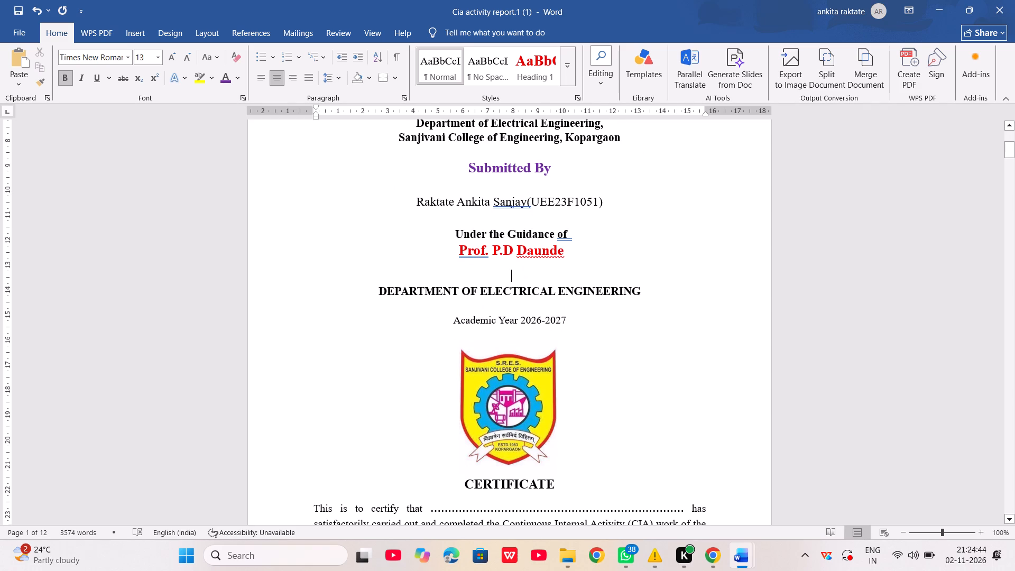
scroll(546, 318, down, 9)
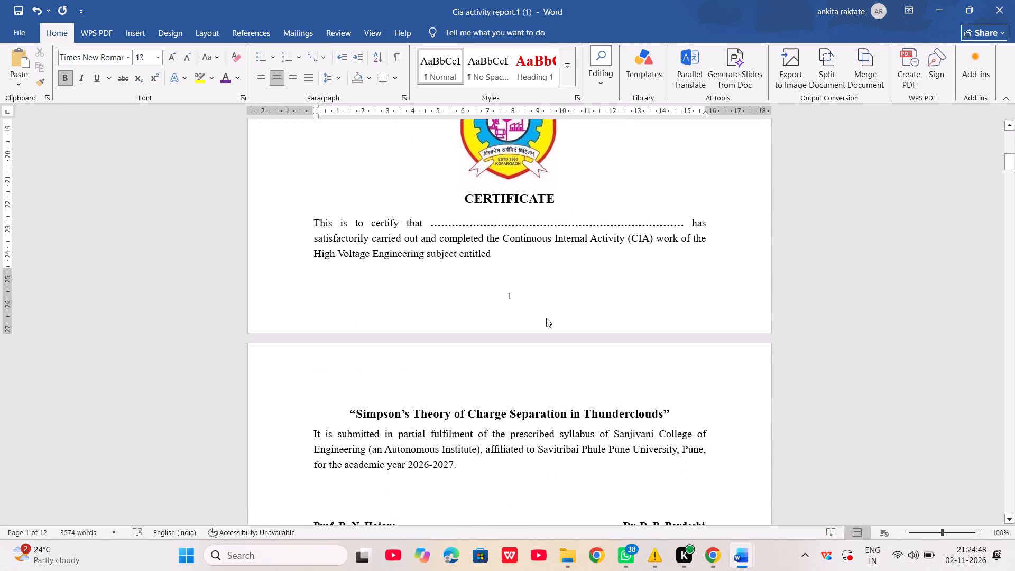
scroll(546, 318, up, 1)
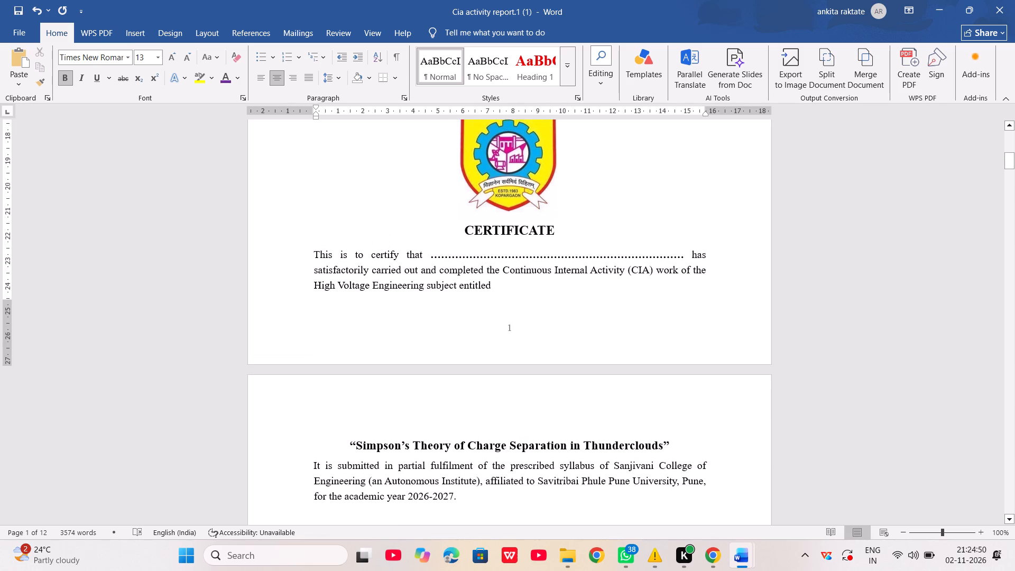
scroll(546, 318, down, 3)
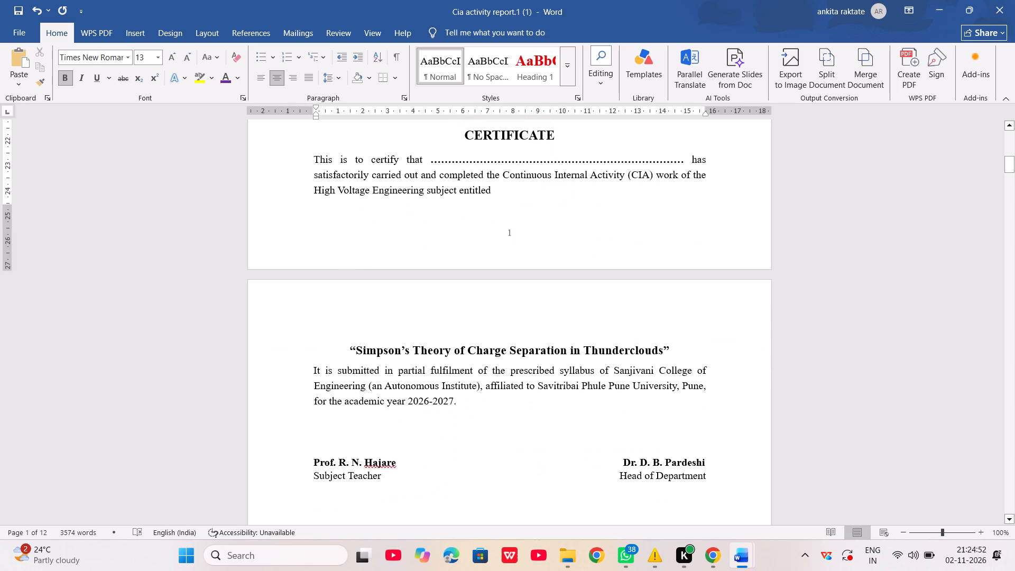
scroll(546, 318, up, 7)
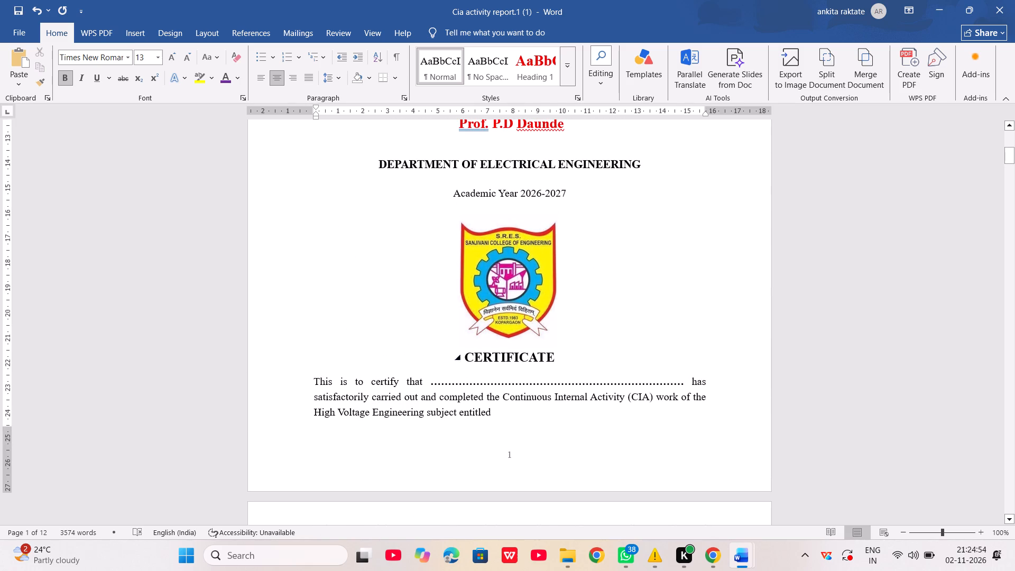
click(314, 378)
click(465, 354)
key(Return)
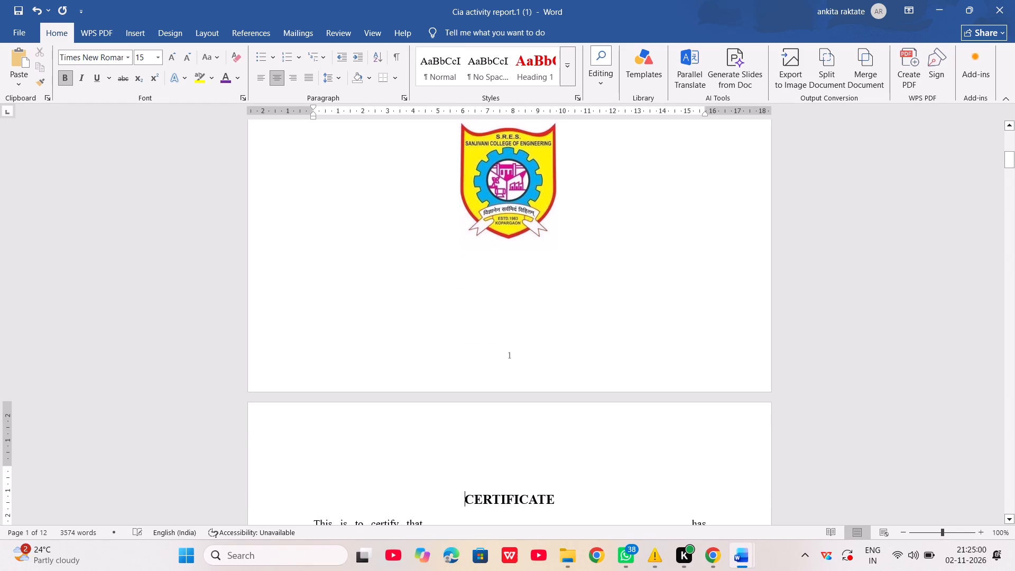
Enlarge the college logo below the academic year on the cover page, stretching both its height and its width.
click(501, 223)
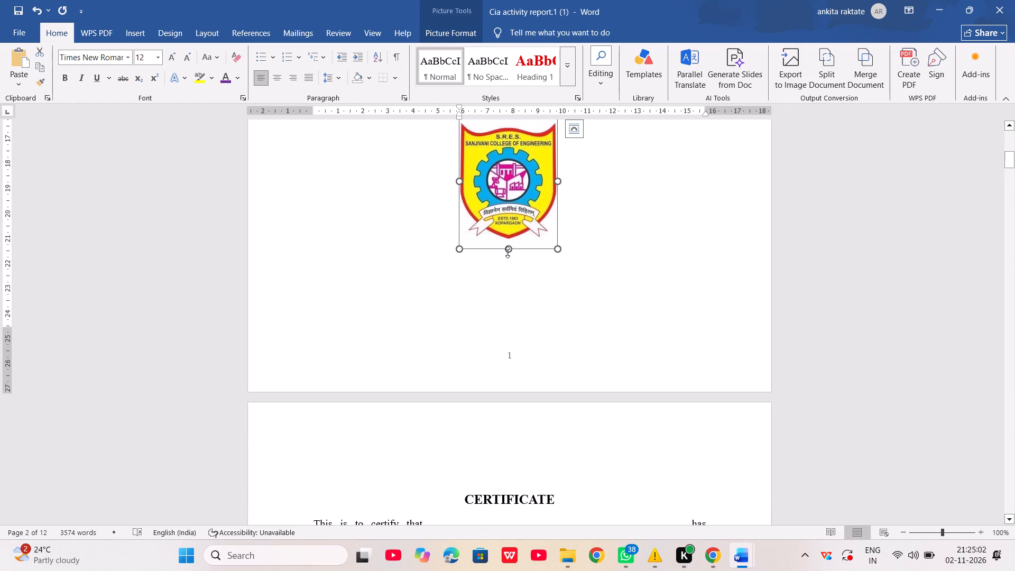
drag(509, 251, 509, 305)
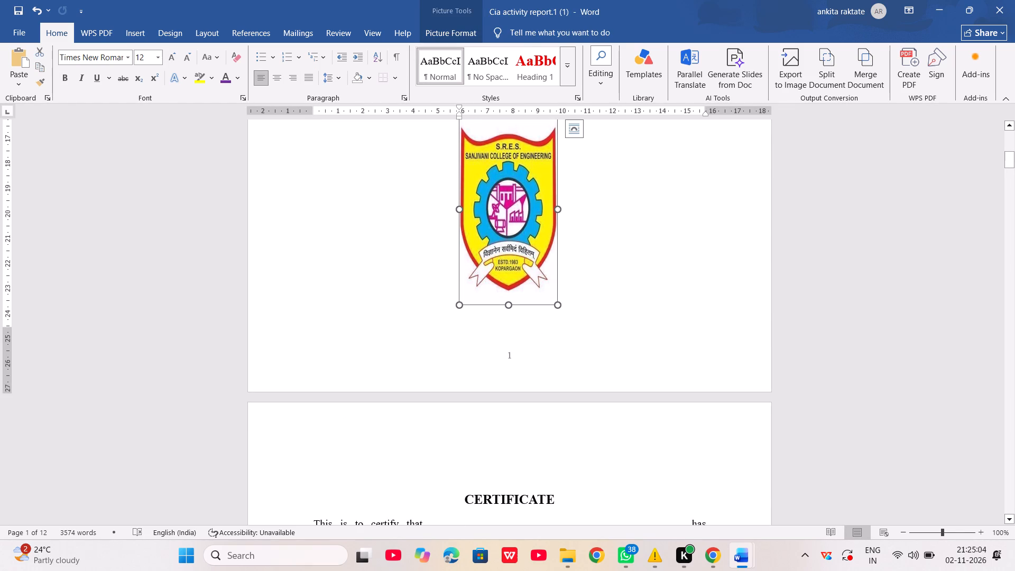
drag(458, 208, 409, 213)
click(409, 231)
Replace the certificate's title with the copied "400 kV Babhaleshwar Substation" and delete the duplicate quotation marks around it.
scroll(420, 279, down, 4)
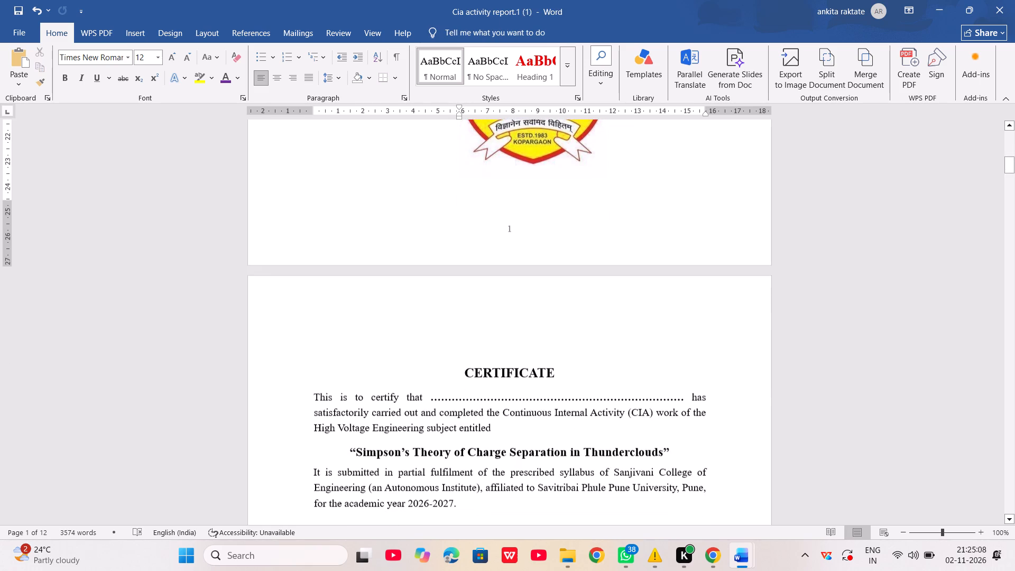
scroll(445, 358, down, 2)
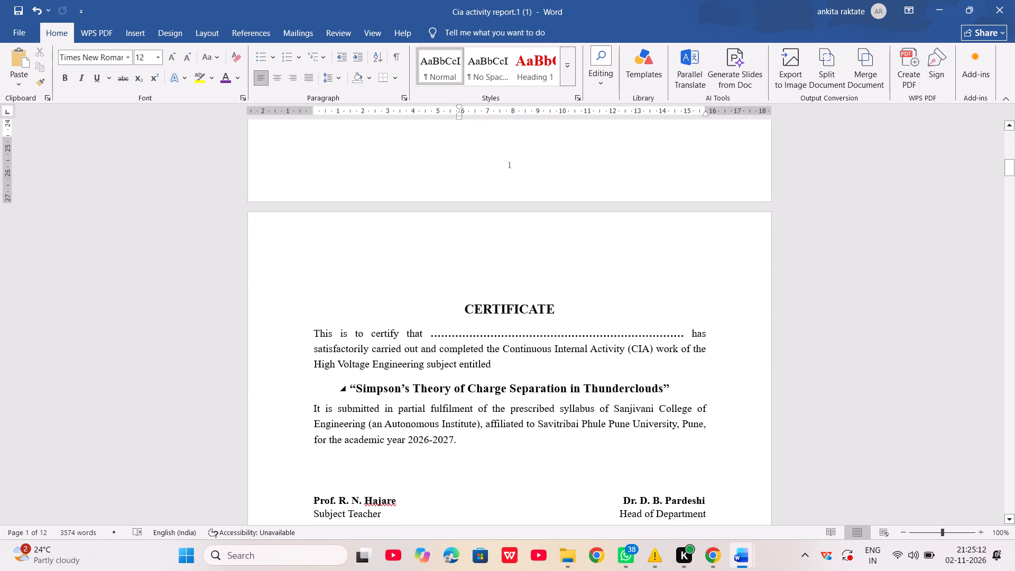
drag(661, 389, 366, 390)
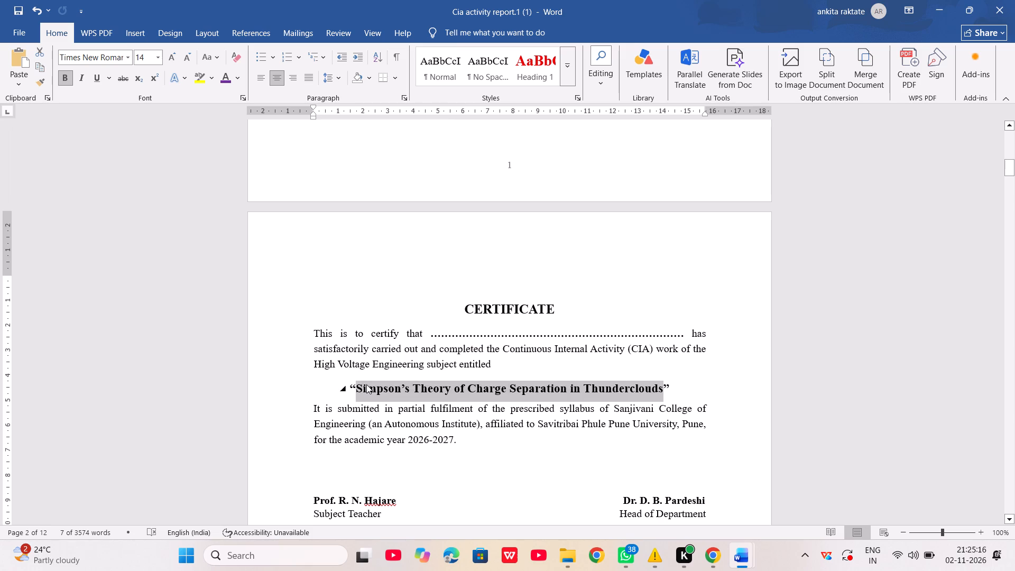
key(ctrl+v)
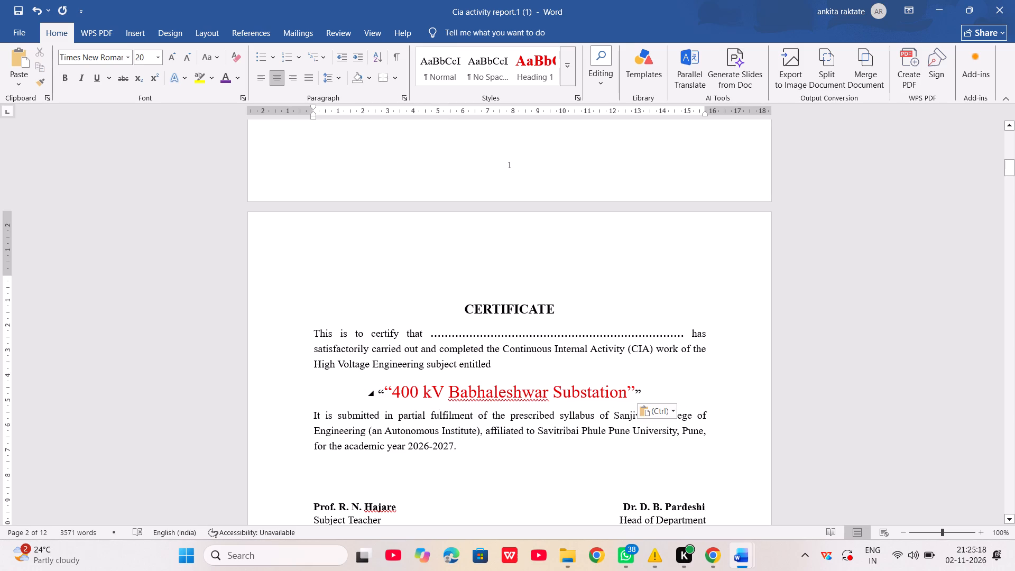
click(647, 397)
key(BackSpace)
key(BackSpace)
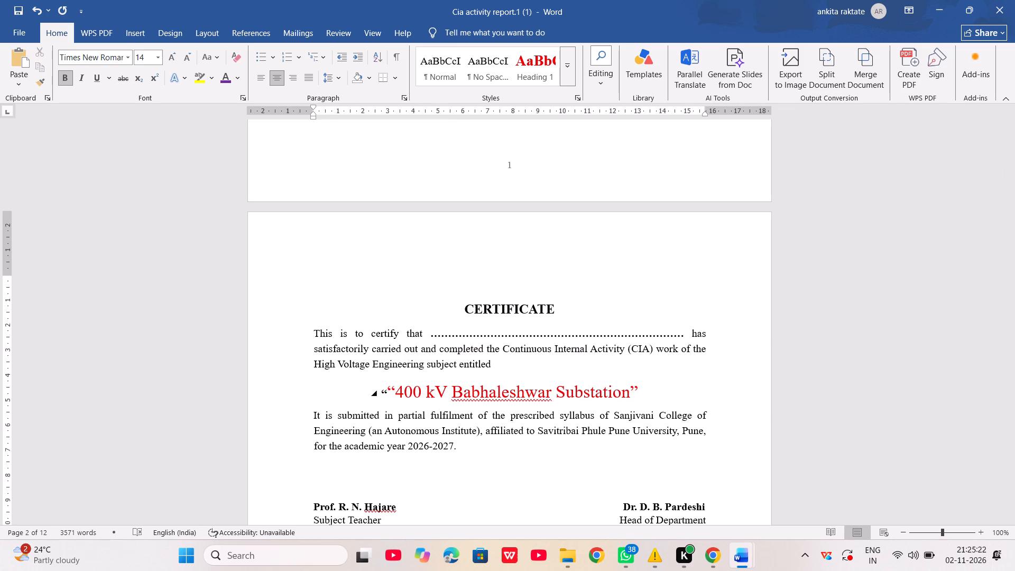
click(387, 390)
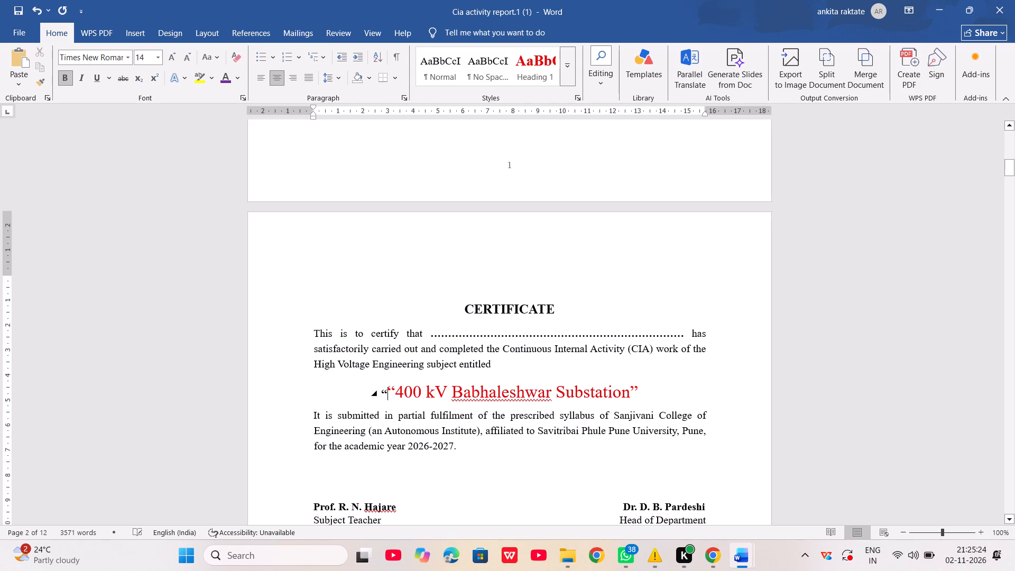
key(BackSpace)
key(BackSpace)
Add leading spaces before the certificate's title to shift it to the middle of the line.
key(space)
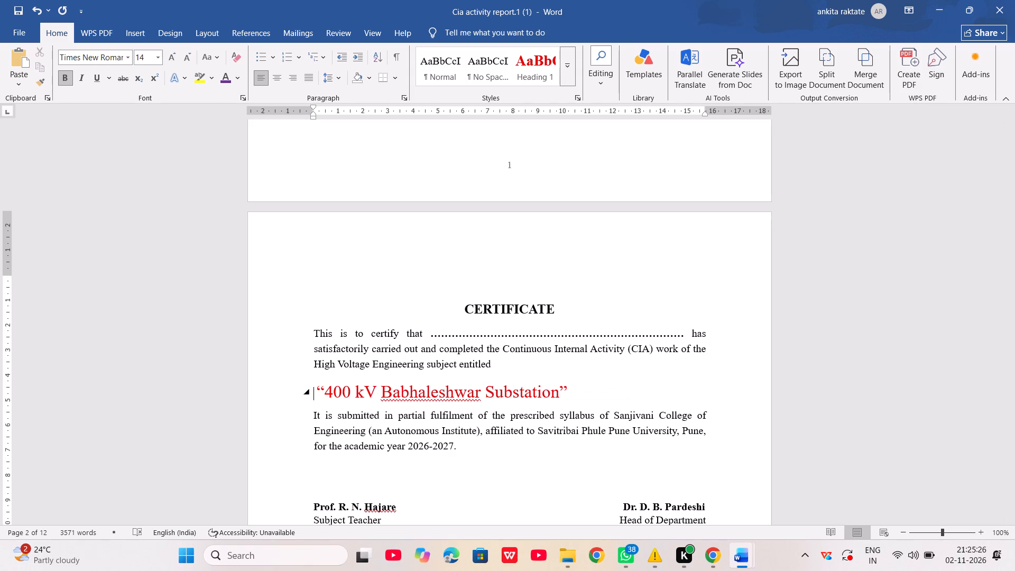
key(space)
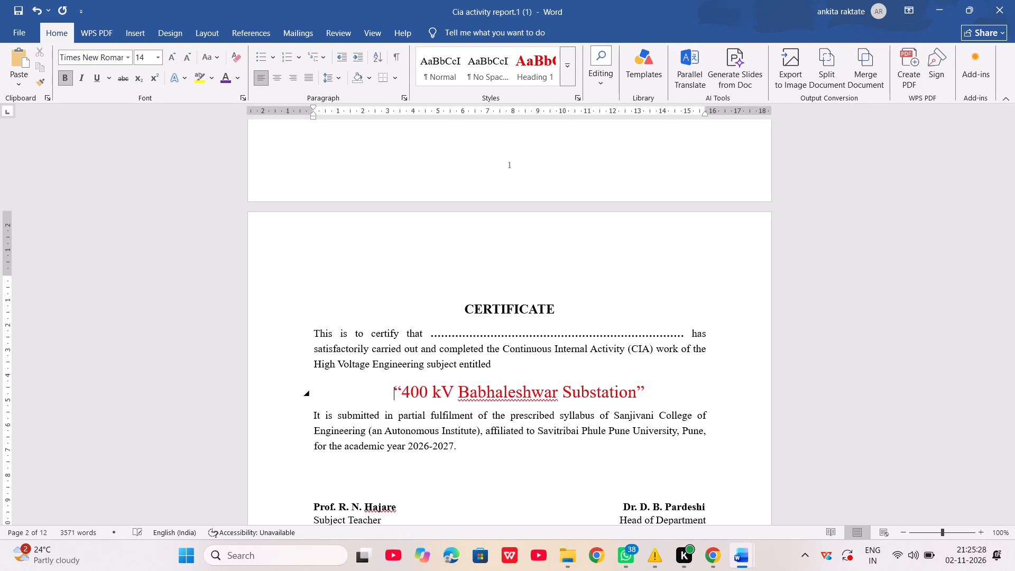
key(BackSpace)
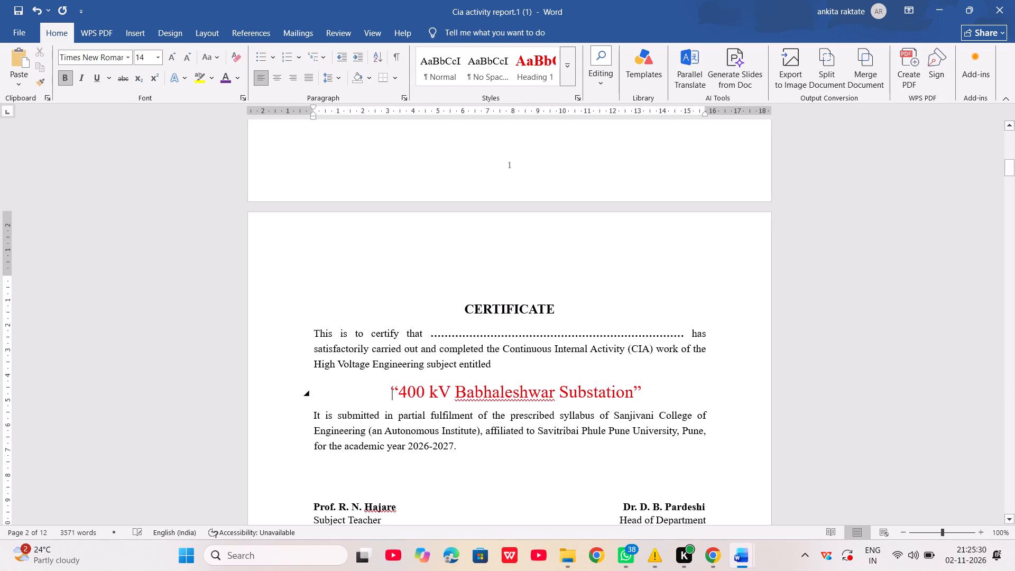
Remove five leading spaces before the certificate's title to bring it closer to the middle of the line.
key(BackSpace)
key(BackSpace)
key(BackSpace)
key(BackSpace)
key(BackSpace)
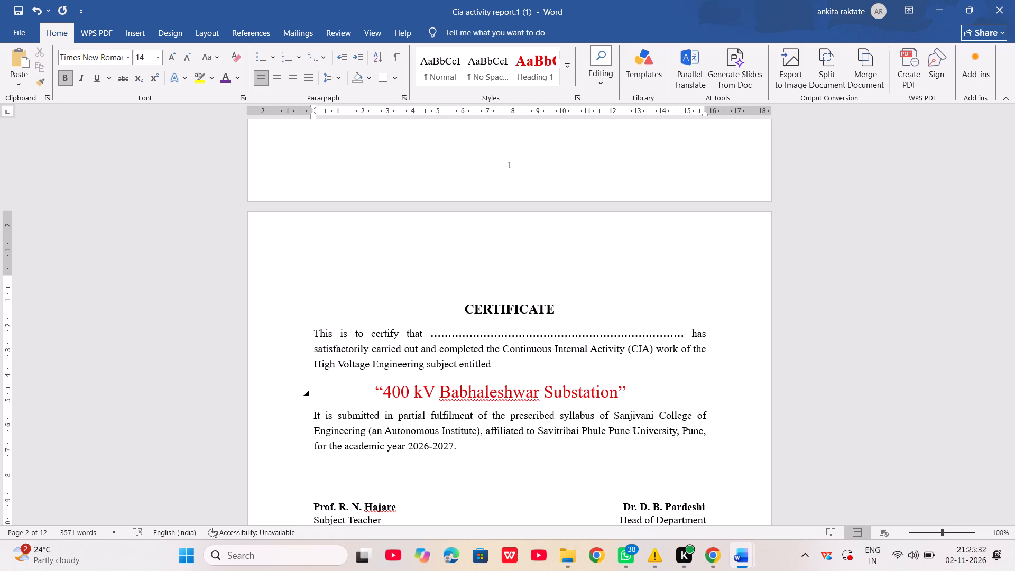
Make the certificate's title "400 kV Babhaleshwar Substation" bold.
drag(676, 384, 335, 381)
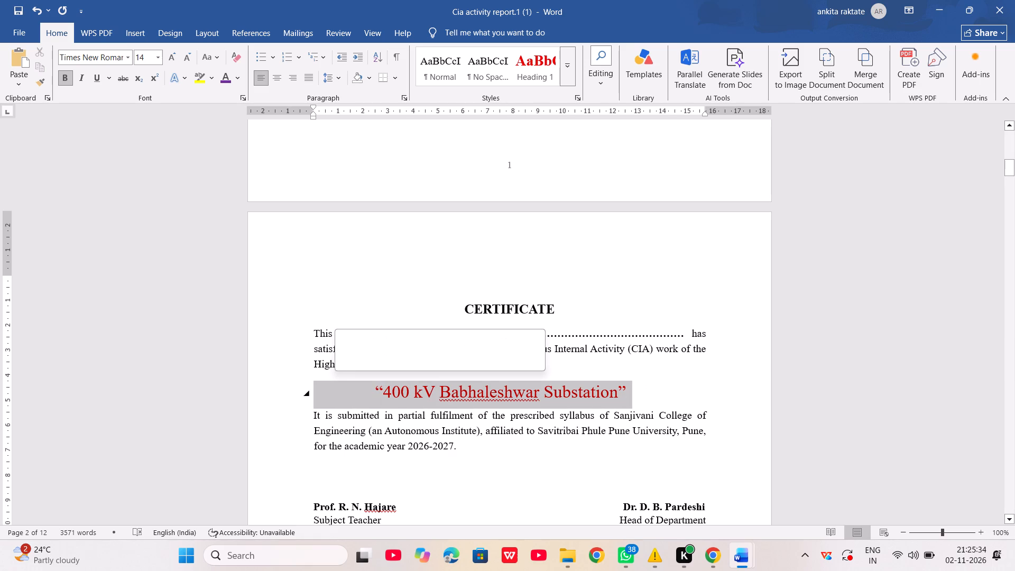
click(349, 359)
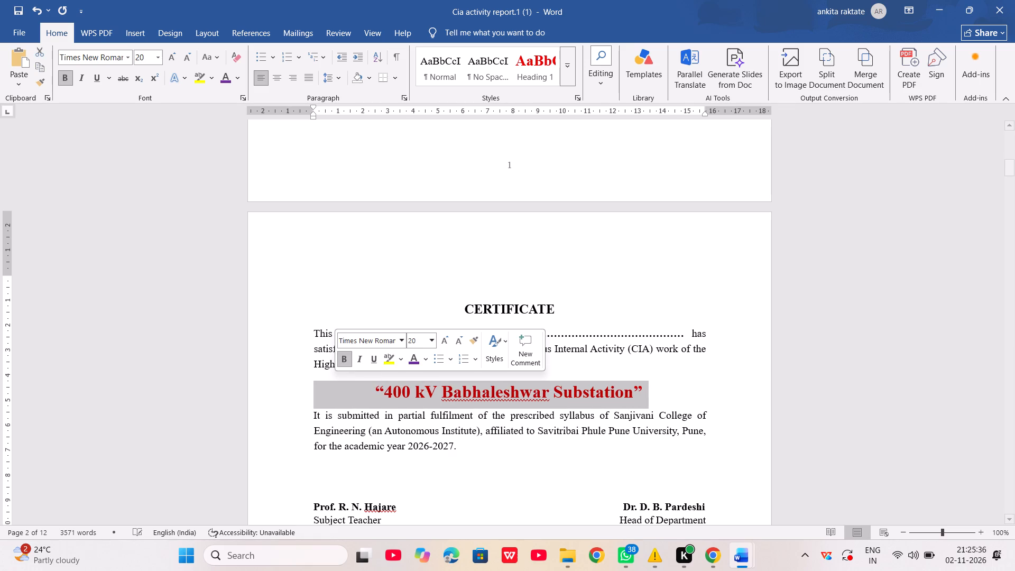
click(284, 374)
Replace the subject teacher's name on the certificate with the guide's name from the cover page, keeping the "Prof." prefix.
scroll(372, 435, down, 3)
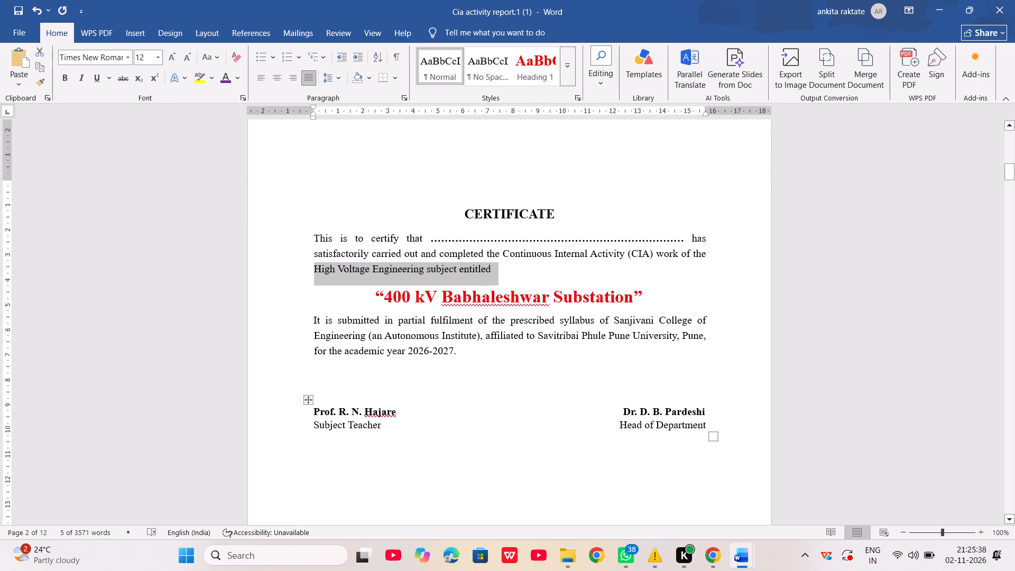
click(395, 415)
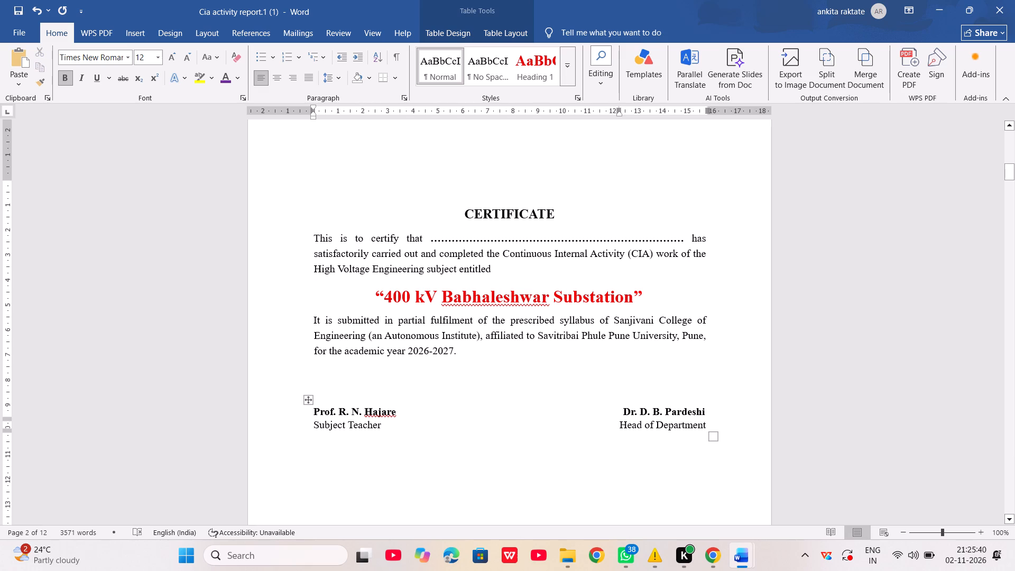
key(BackSpace)
key(BackSpace)
key(BackSpace)
key(BackSpace)
key(BackSpace)
key(BackSpace)
key(BackSpace)
key(BackSpace)
key(BackSpace)
key(BackSpace)
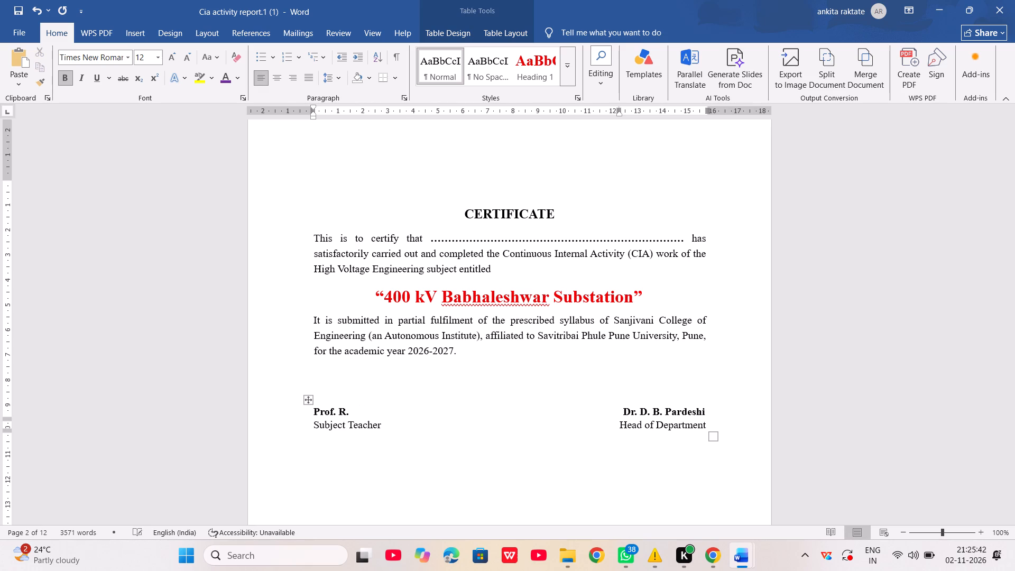
key(BackSpace)
key(BackSpace)
key(shift+p)
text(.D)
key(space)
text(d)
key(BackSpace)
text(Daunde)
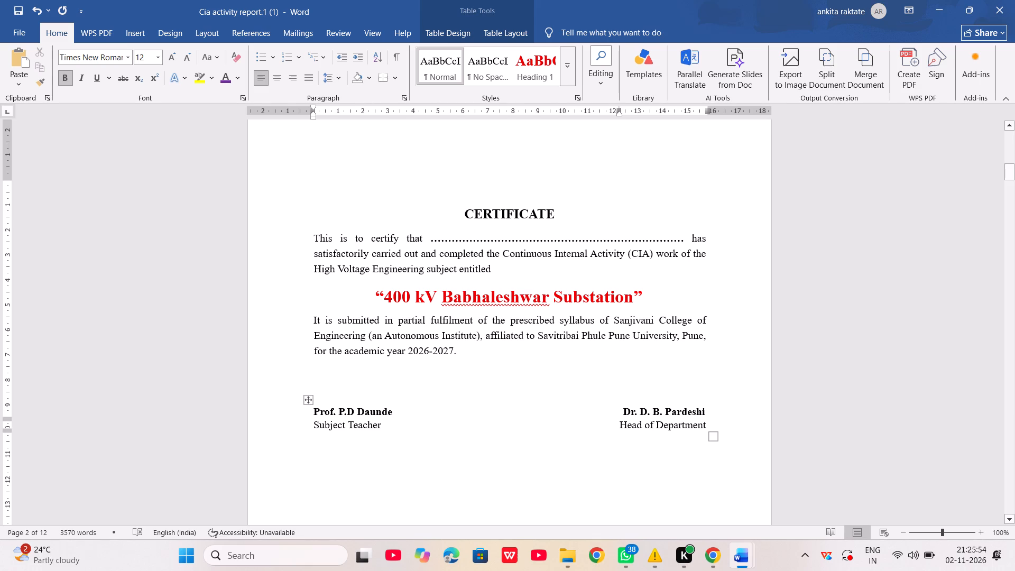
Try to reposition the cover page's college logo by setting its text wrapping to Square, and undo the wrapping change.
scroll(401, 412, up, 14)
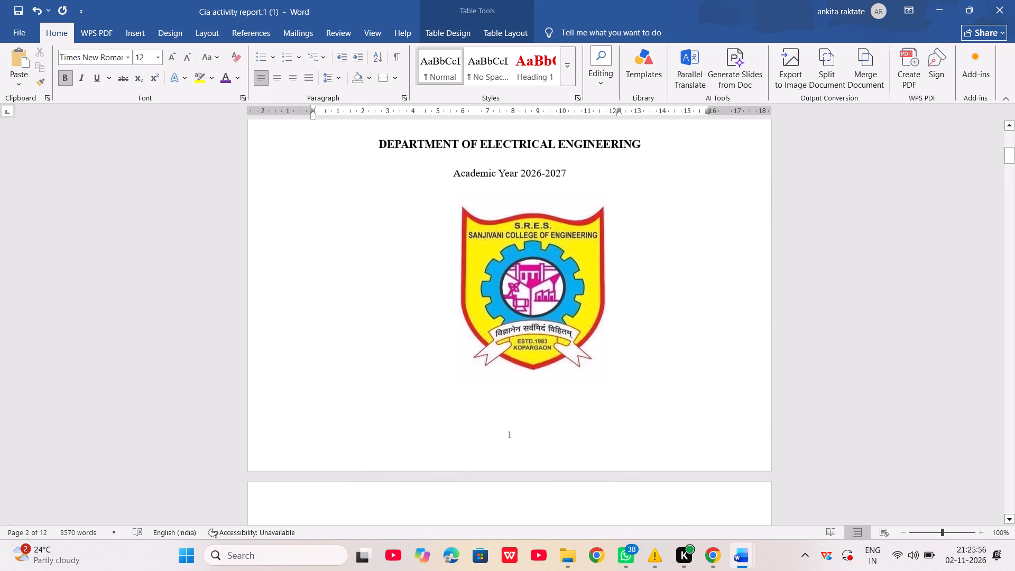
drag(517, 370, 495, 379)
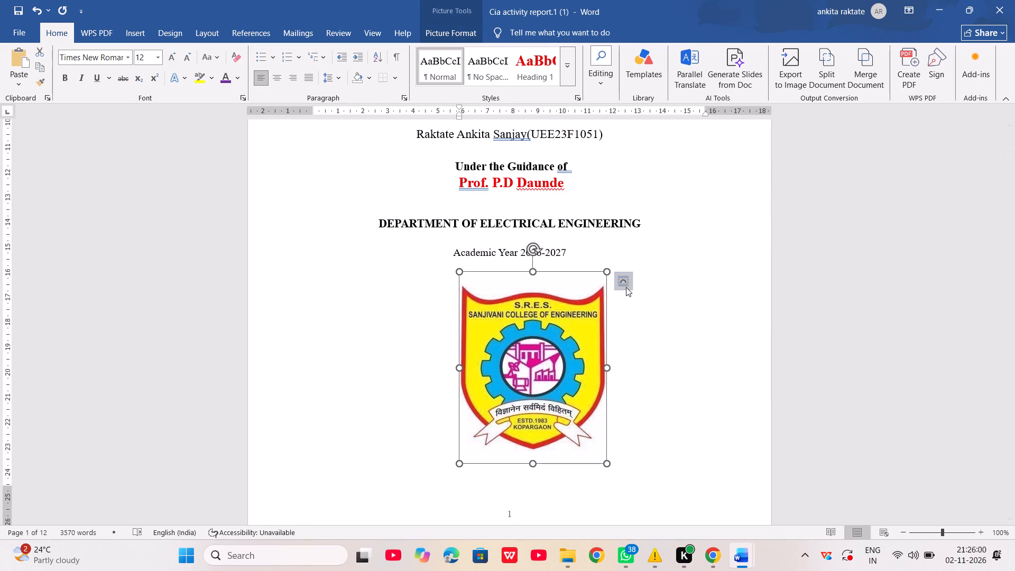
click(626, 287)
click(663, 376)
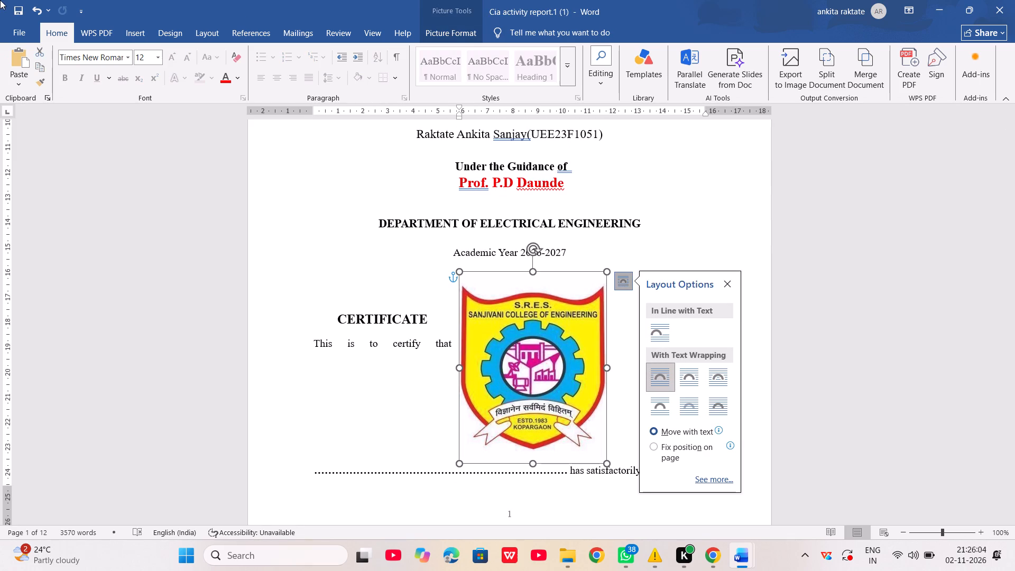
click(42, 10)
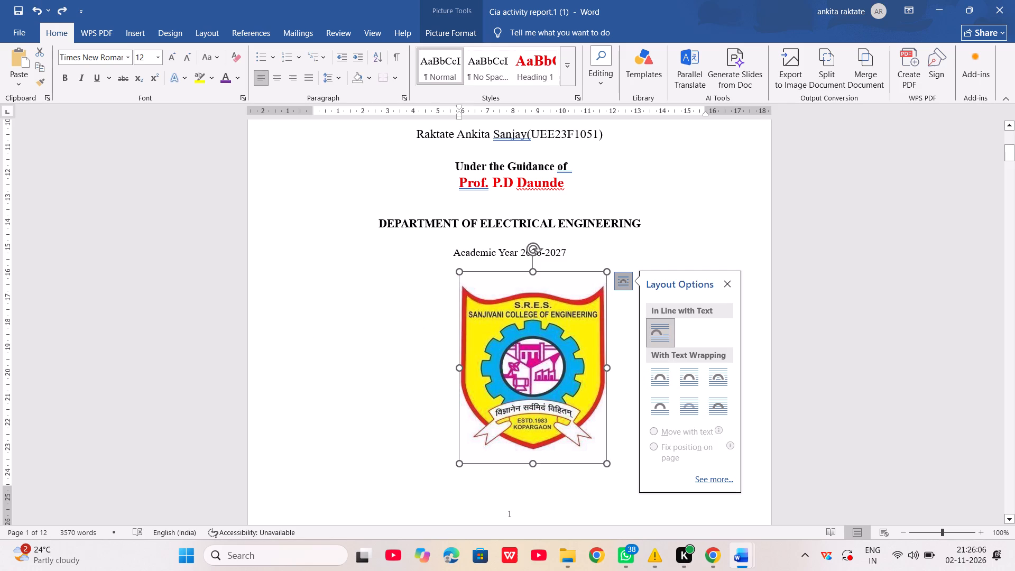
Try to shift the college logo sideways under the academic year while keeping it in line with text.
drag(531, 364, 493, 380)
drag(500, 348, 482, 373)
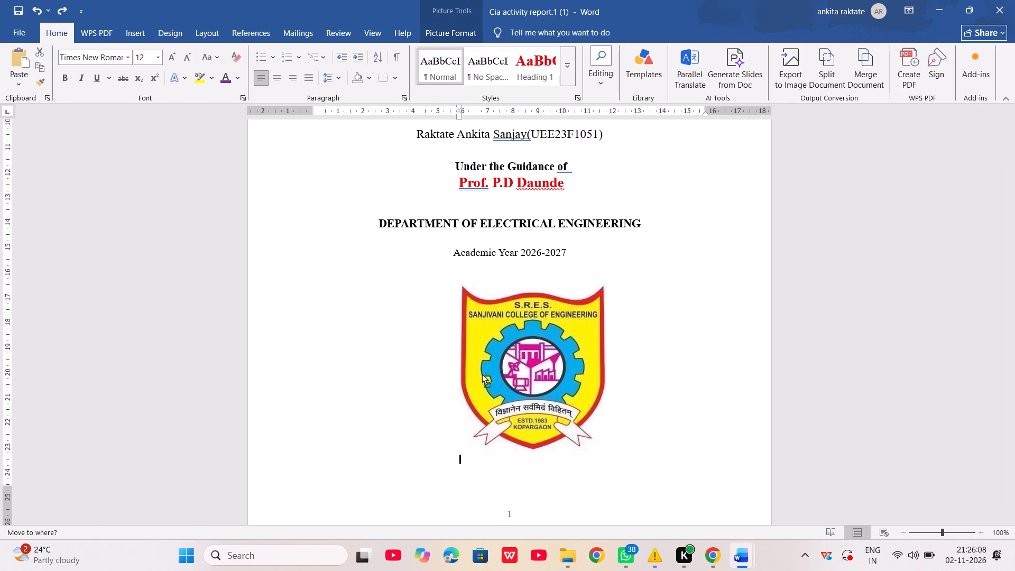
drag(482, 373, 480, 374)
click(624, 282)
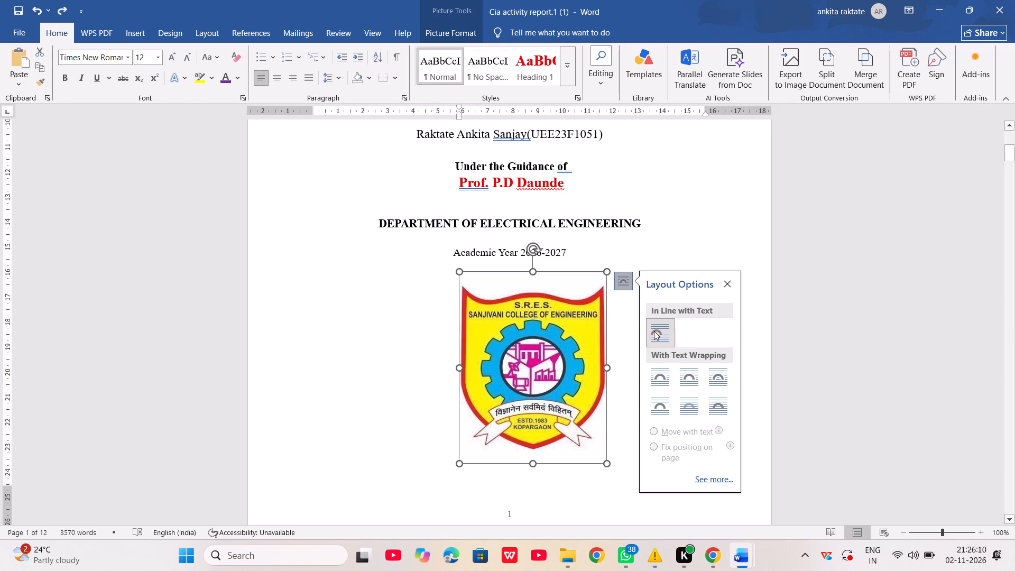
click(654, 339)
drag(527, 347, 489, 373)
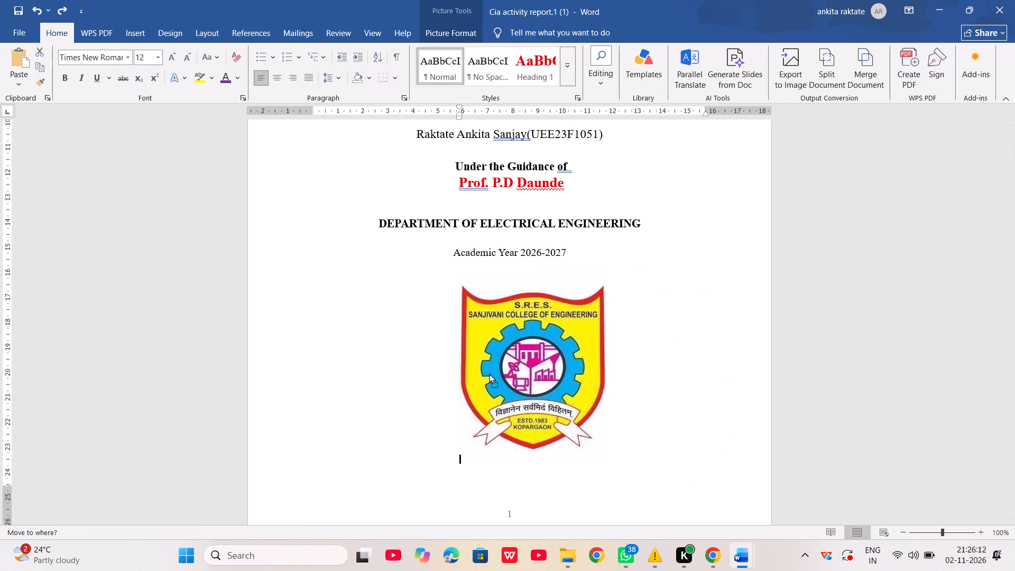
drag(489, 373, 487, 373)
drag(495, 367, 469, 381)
Adjust the width of the college logo on the cover page, making it slightly narrower.
drag(458, 363, 433, 367)
drag(458, 368, 437, 367)
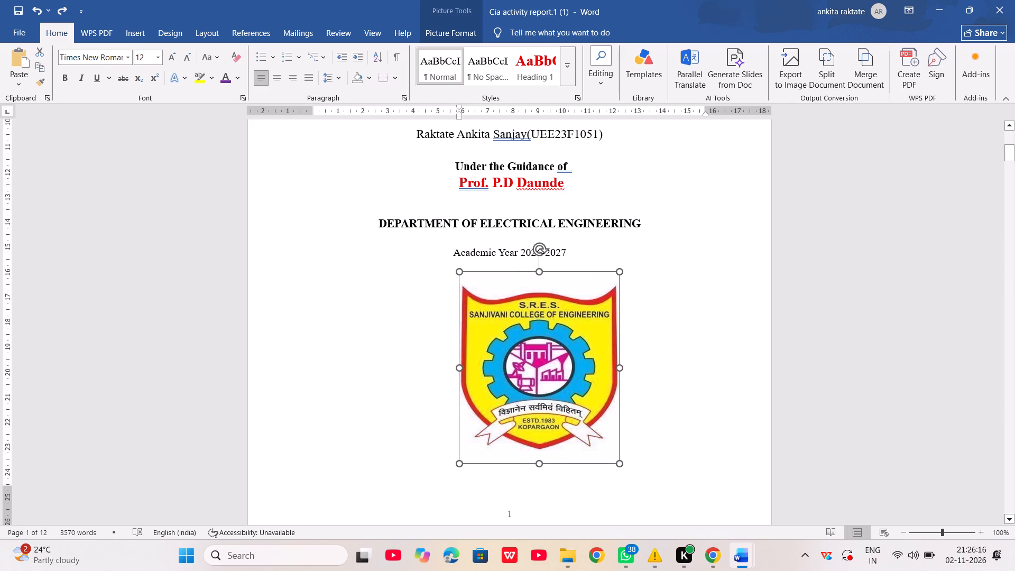
drag(437, 367, 470, 396)
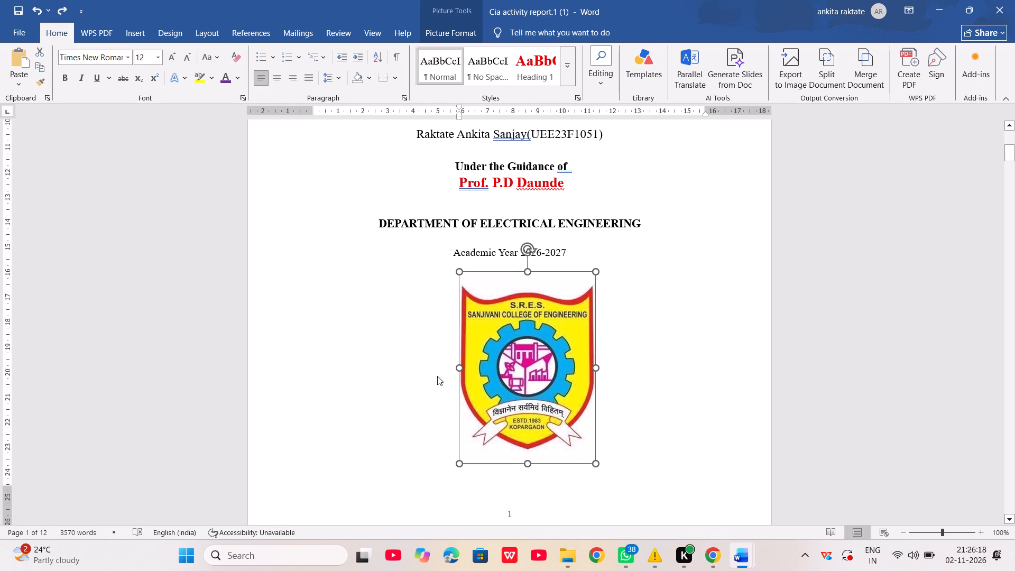
click(423, 362)
Examine the cover page's layout from the submission details down to the resized college logo.
scroll(597, 300, up, 5)
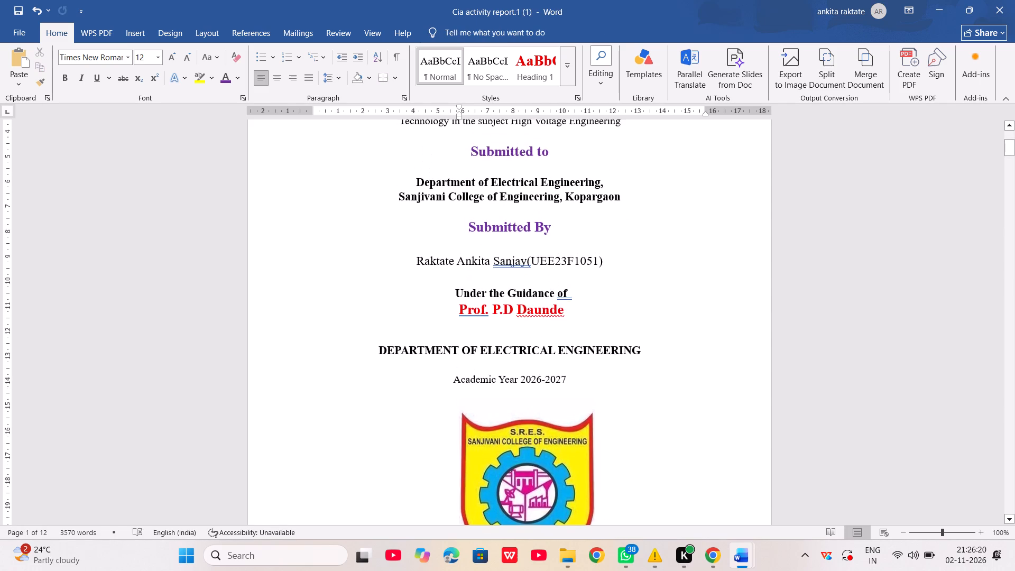
scroll(597, 300, down, 4)
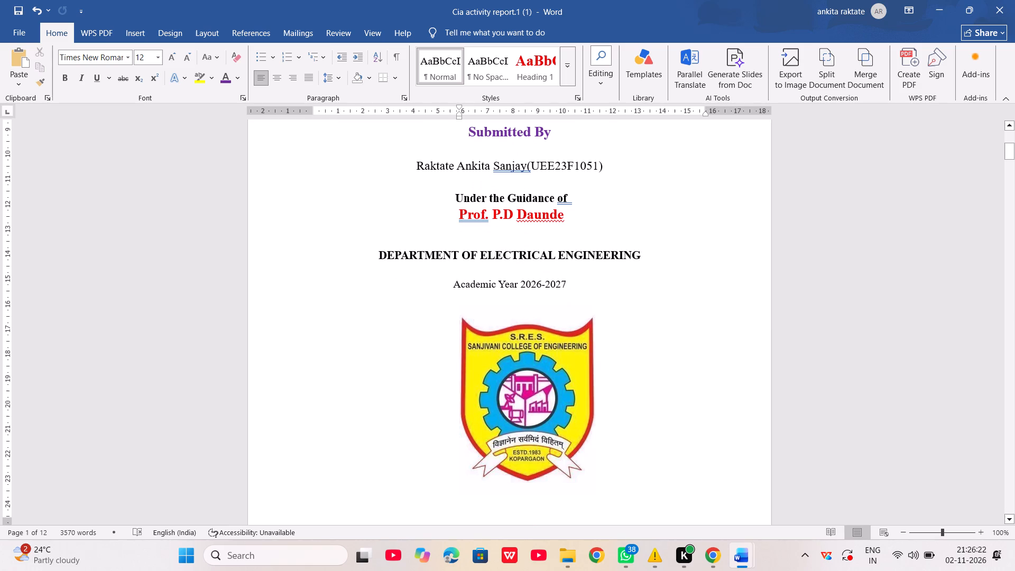
drag(517, 412, 500, 417)
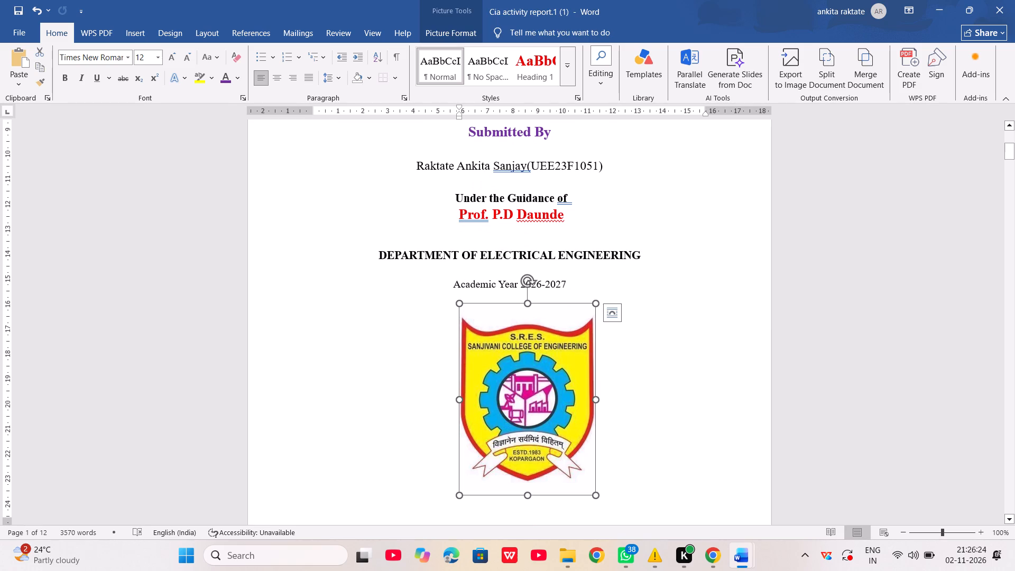
scroll(514, 230, up, 3)
scroll(511, 215, down, 2)
scroll(511, 219, up, 4)
scroll(511, 219, down, 7)
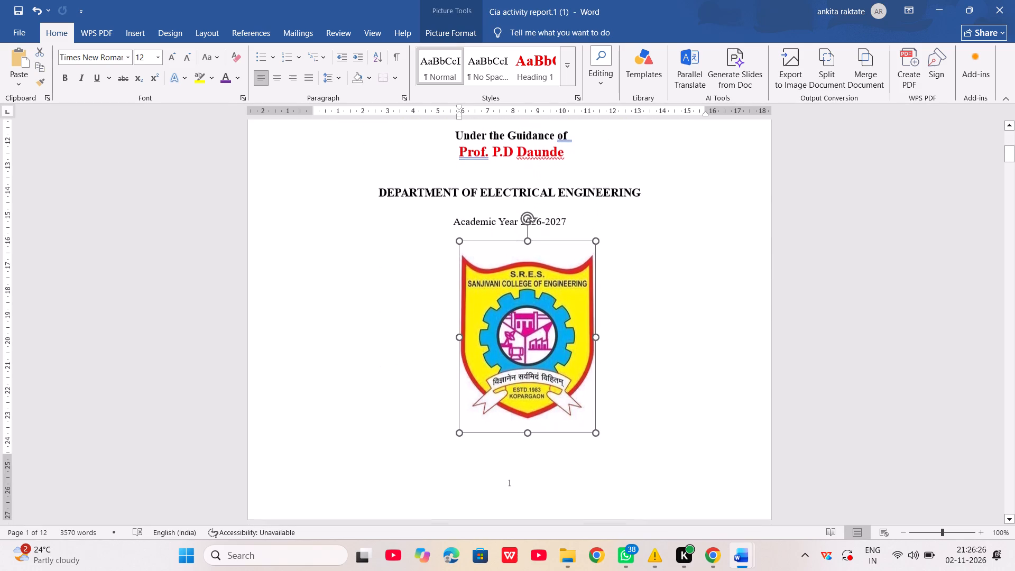
click(680, 277)
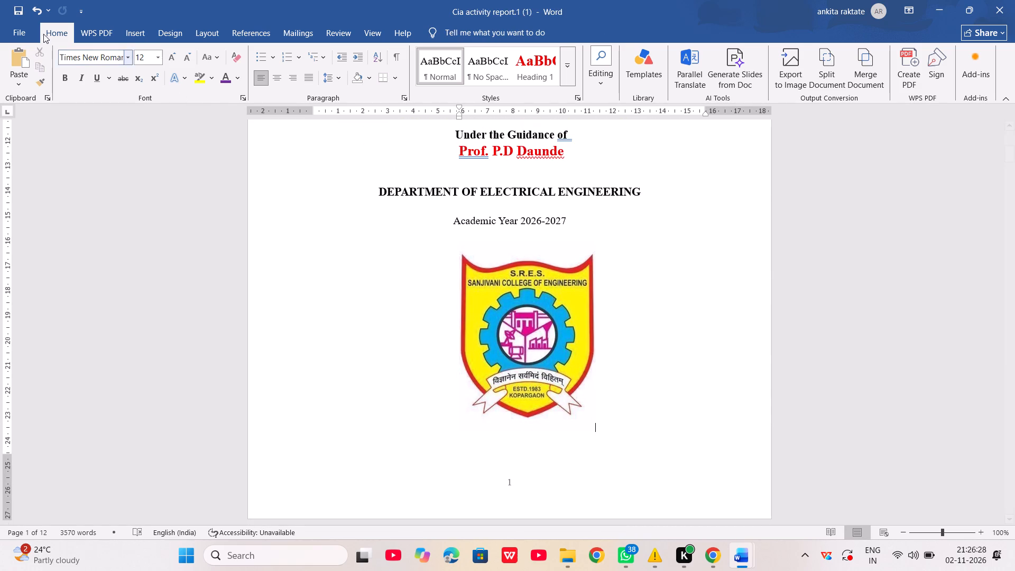
Save the updated report as a separate copy.
click(24, 27)
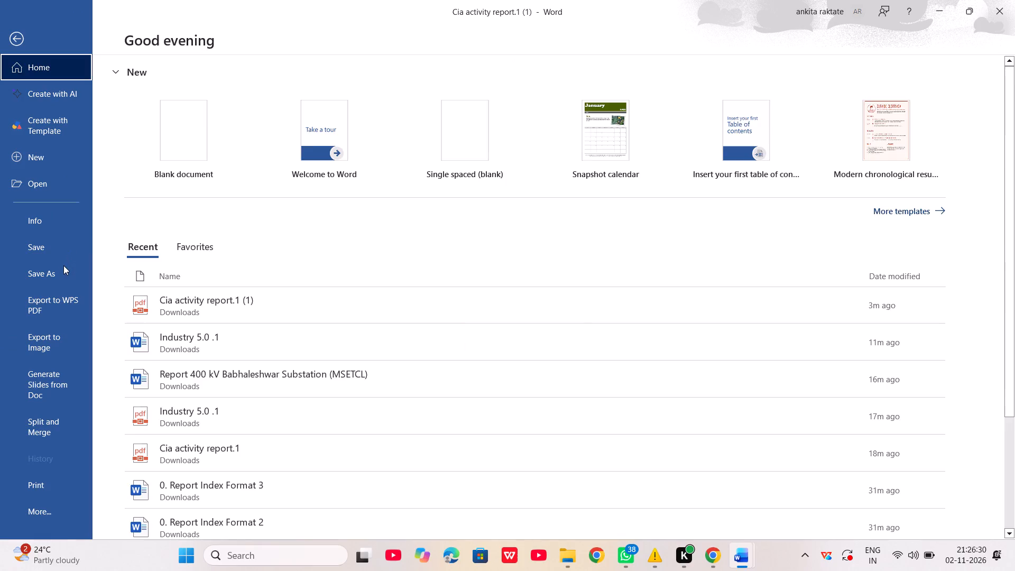
click(63, 265)
click(448, 152)
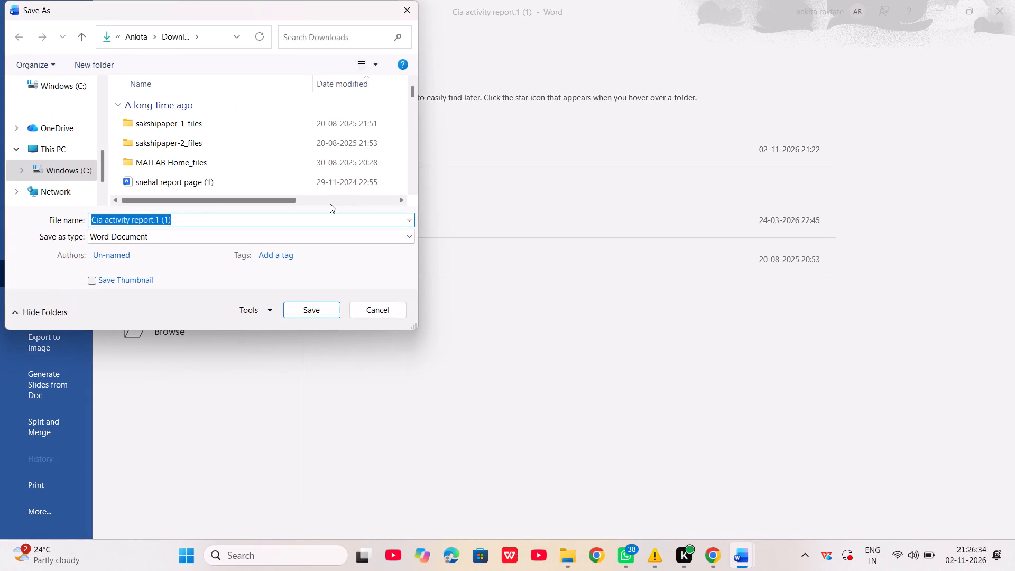
Name the report copy sgp.1 and save it as a Word document in the Downloads folder.
key(BackSpace)
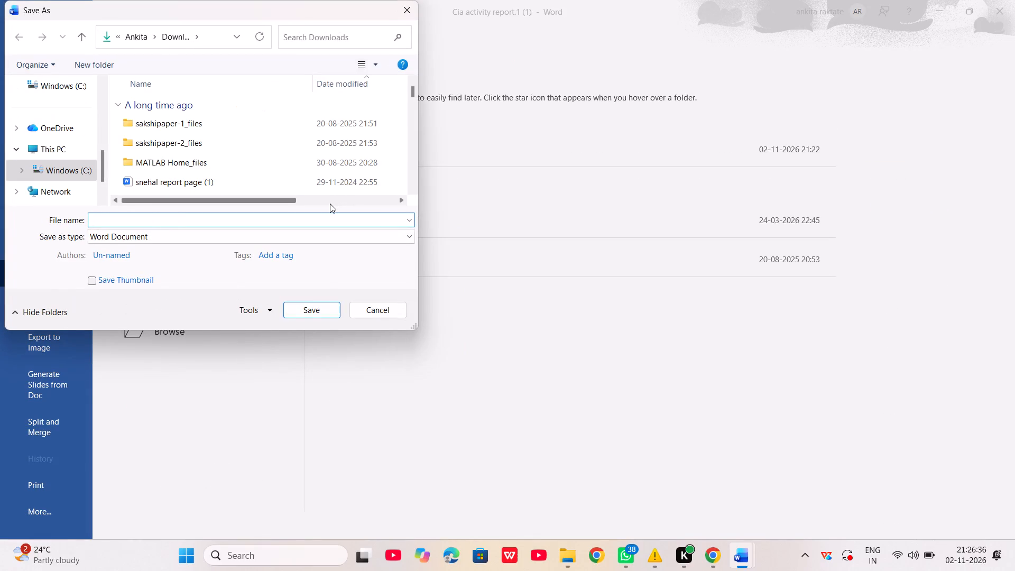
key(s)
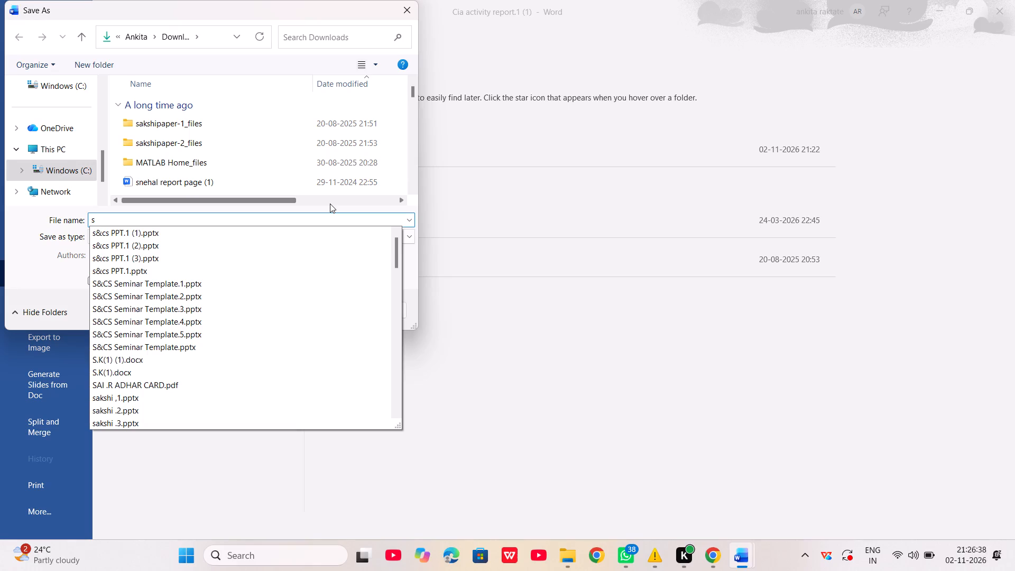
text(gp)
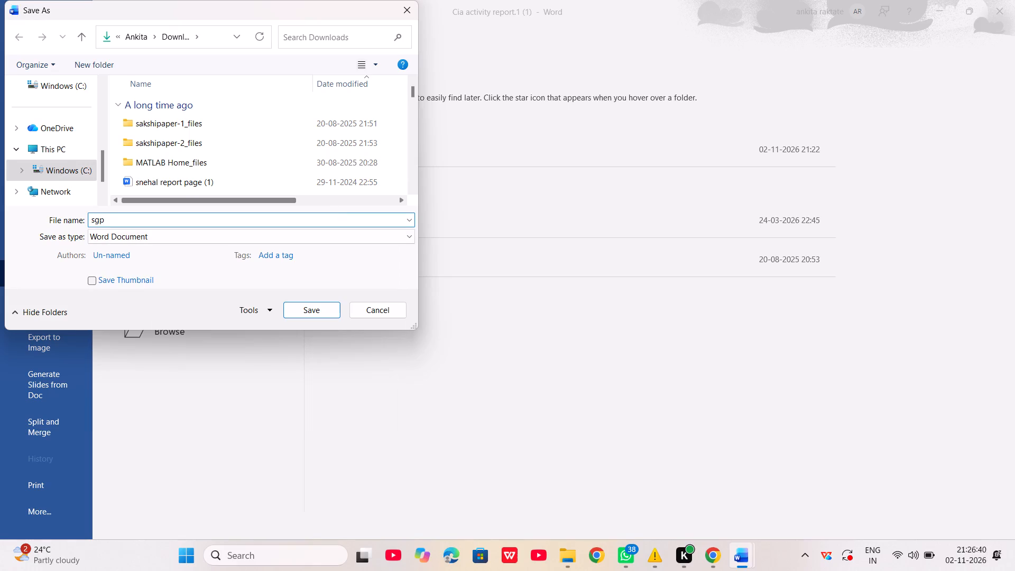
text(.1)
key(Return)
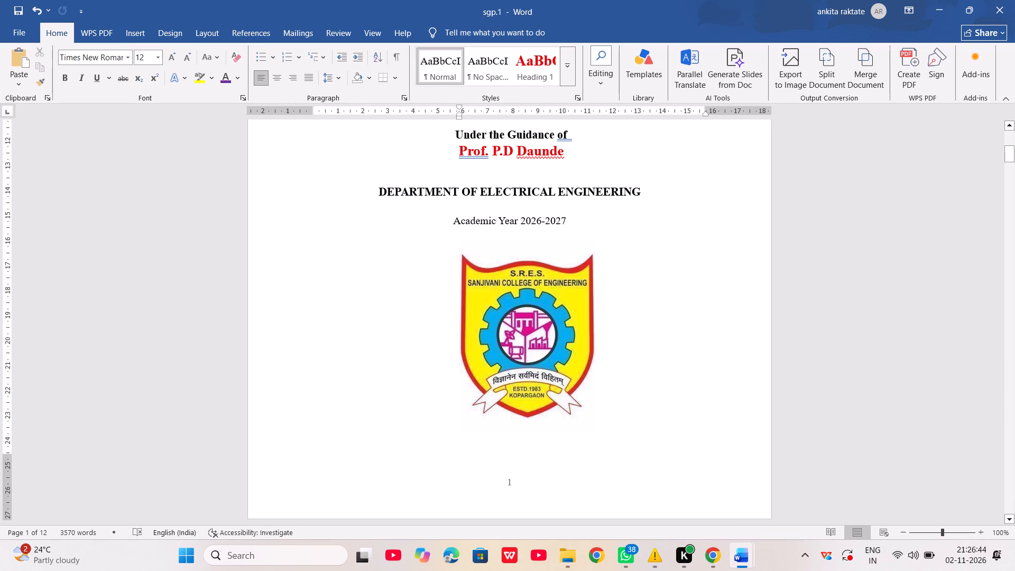
Replace the last two digits of the student's ID number under Submitted By on the cover page with the other student's digits.
scroll(438, 159, up, 7)
scroll(472, 210, up, 2)
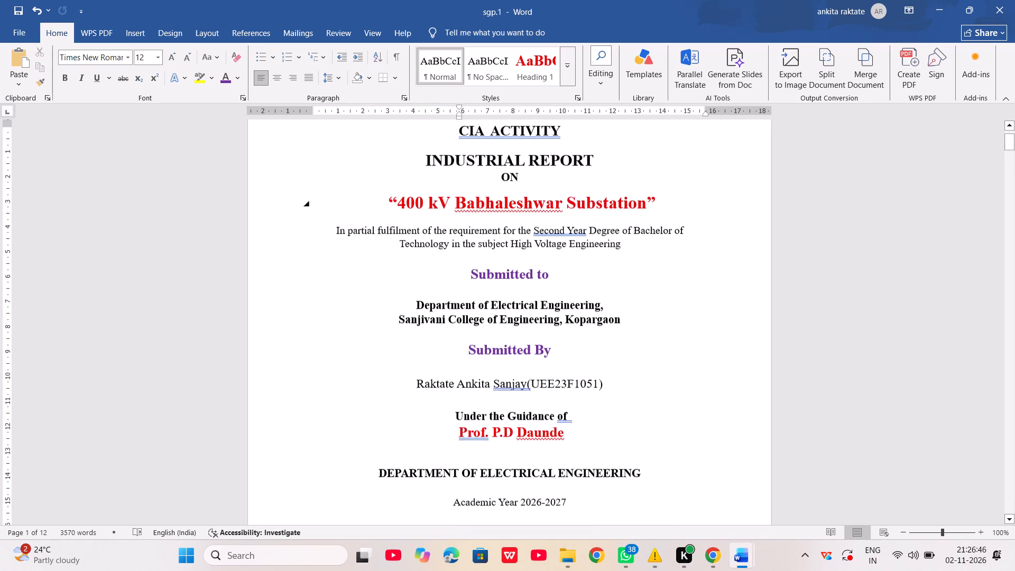
scroll(472, 210, up, 3)
scroll(475, 215, down, 5)
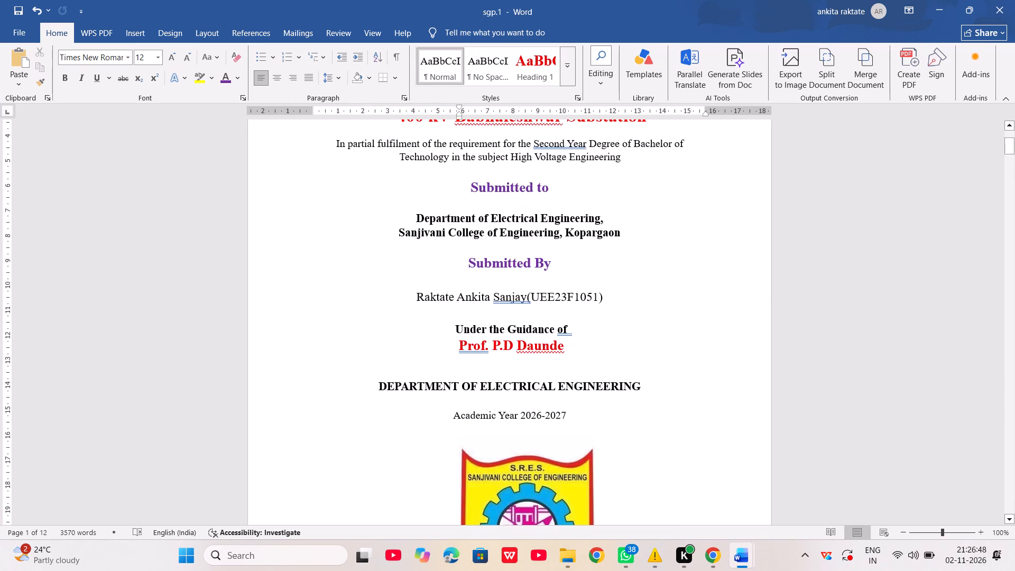
click(598, 298)
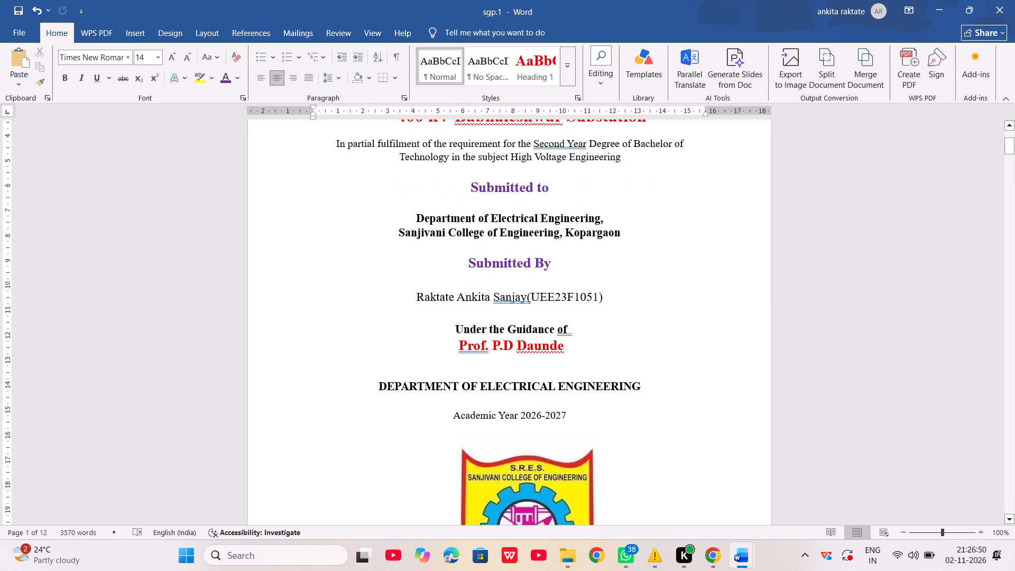
key(BackSpace)
key(BackSpace)
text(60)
Replace the student name before the ID number under Submitted By with the other student's full name.
drag(528, 297, 426, 298)
key(BackSpace)
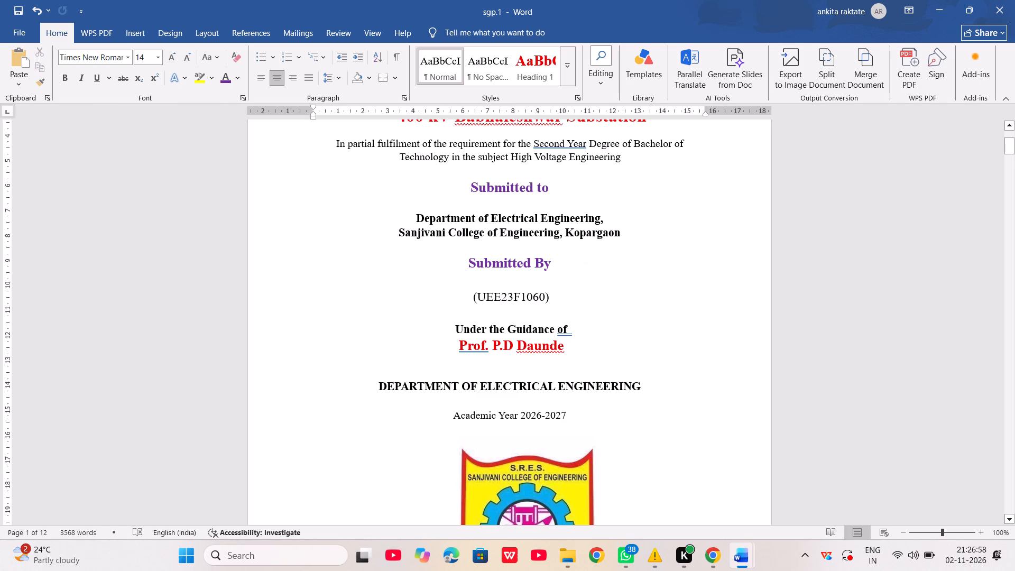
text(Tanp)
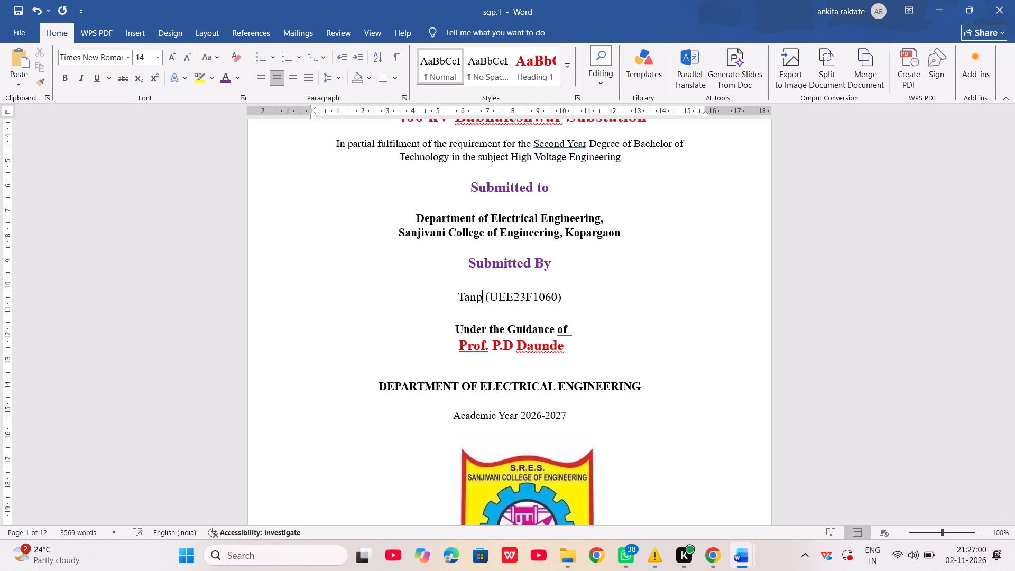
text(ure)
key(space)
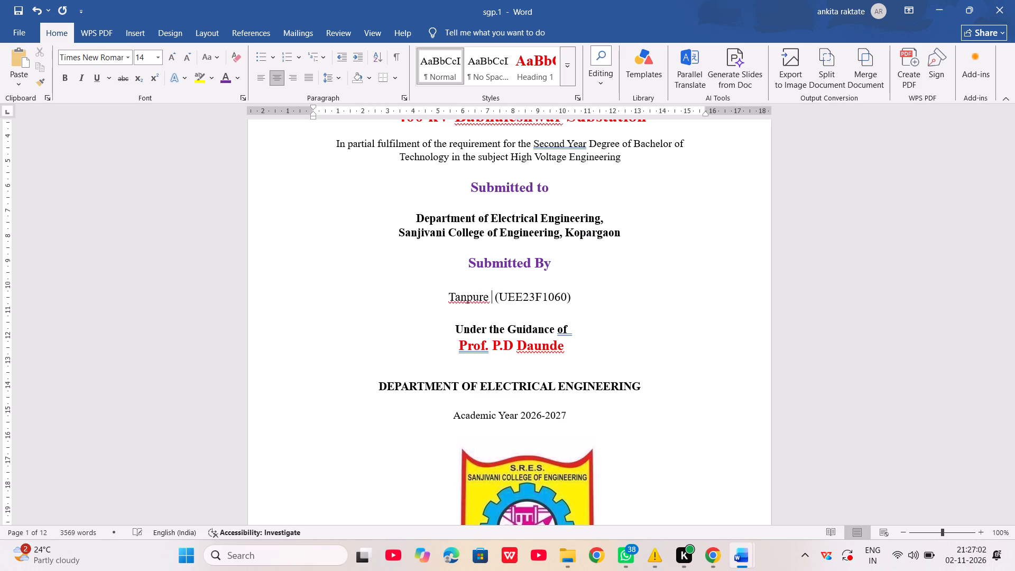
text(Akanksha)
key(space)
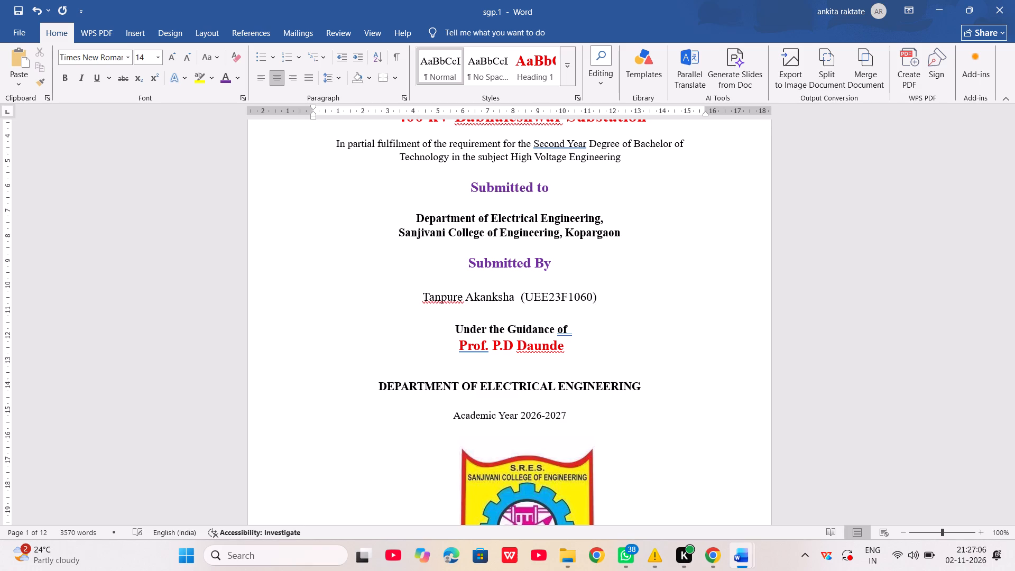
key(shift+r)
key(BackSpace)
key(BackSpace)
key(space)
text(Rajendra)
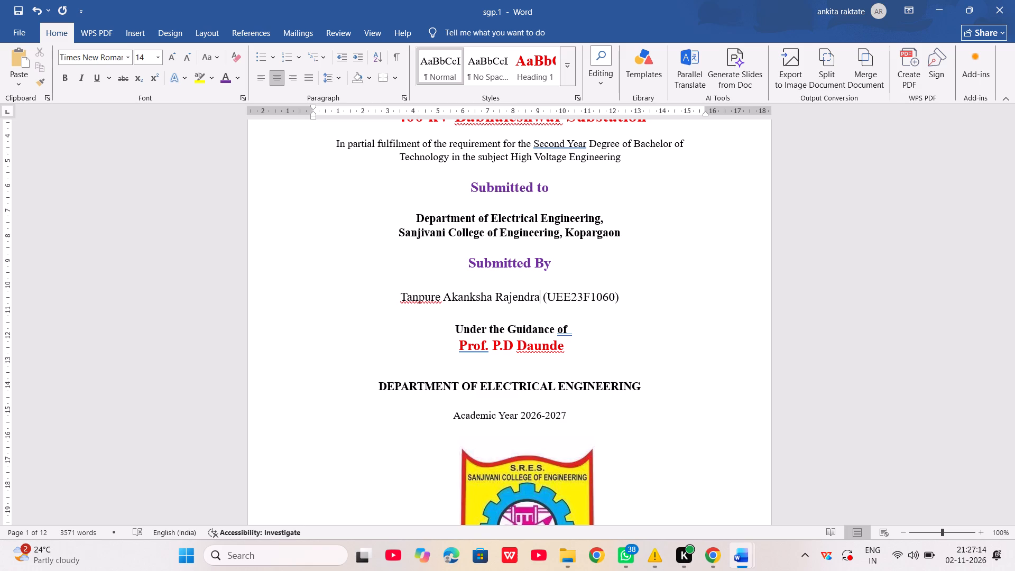
Save the edited report as another copy named sgp.2 in the Downloads folder.
click(23, 40)
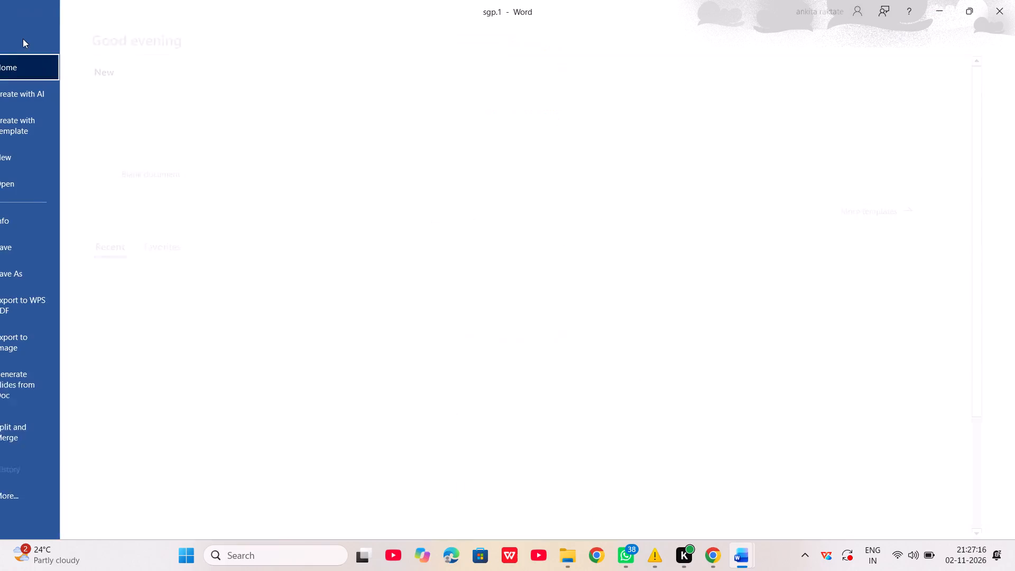
click(59, 279)
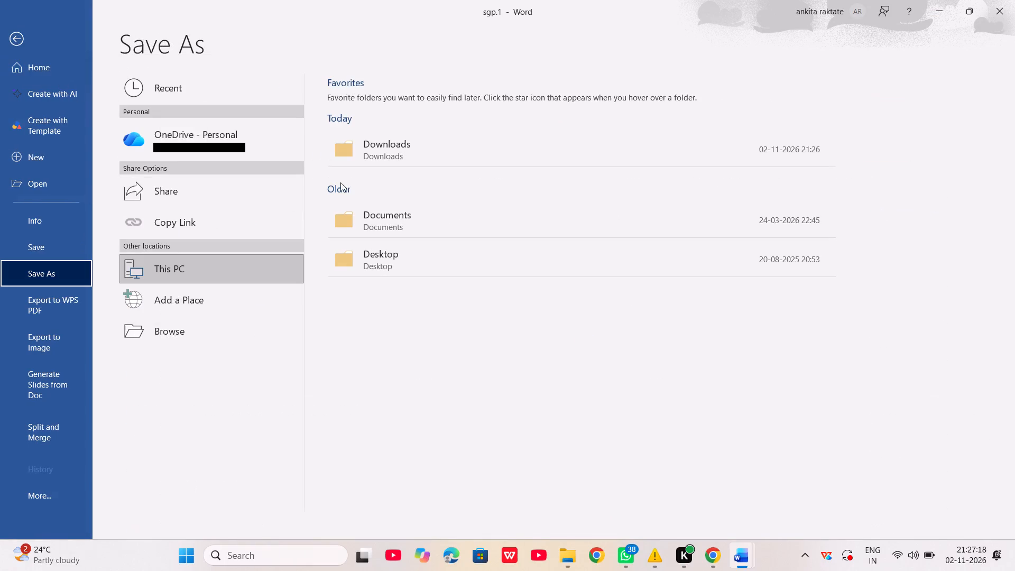
click(406, 159)
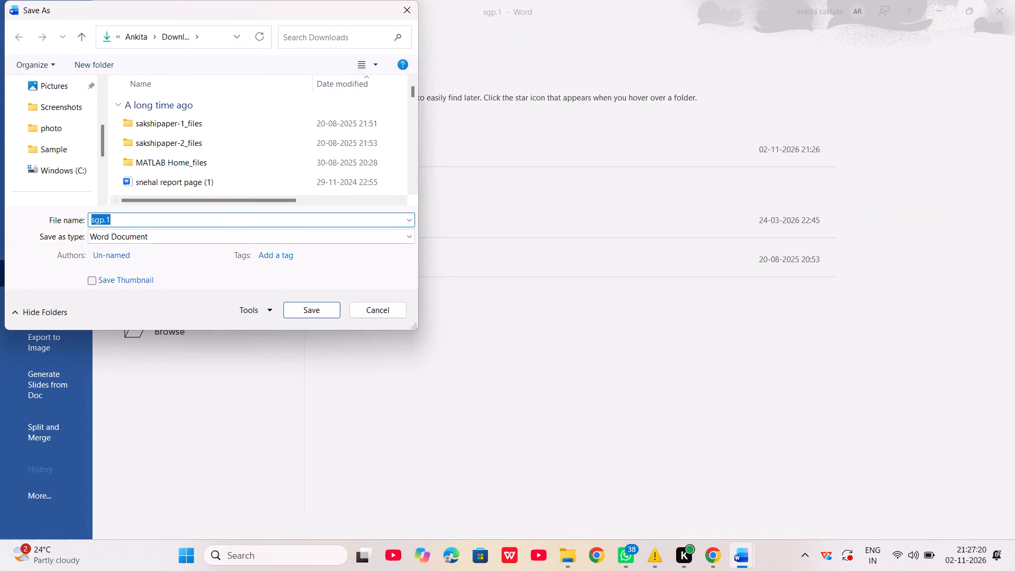
click(203, 219)
key(BackSpace)
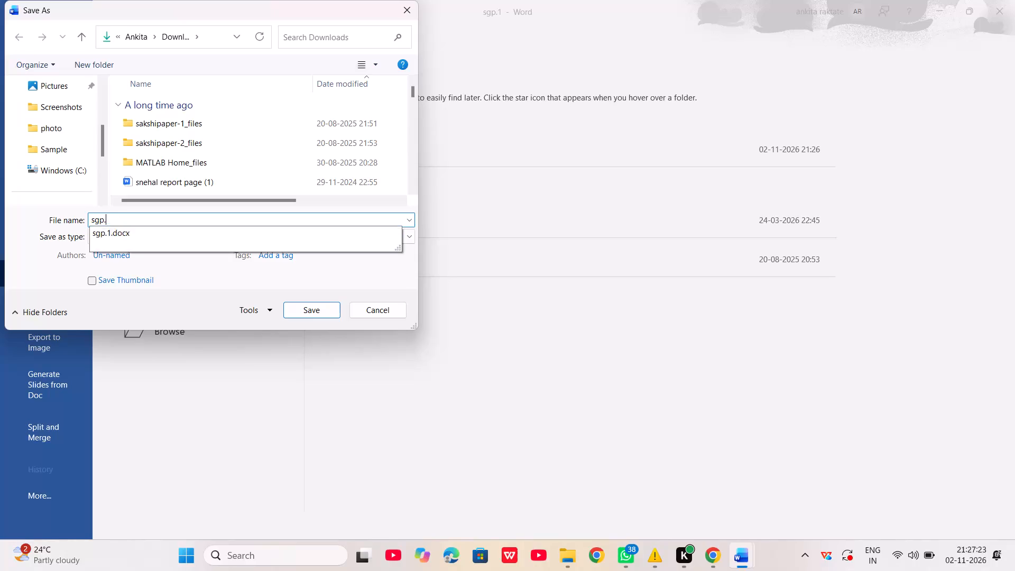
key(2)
key(Return)
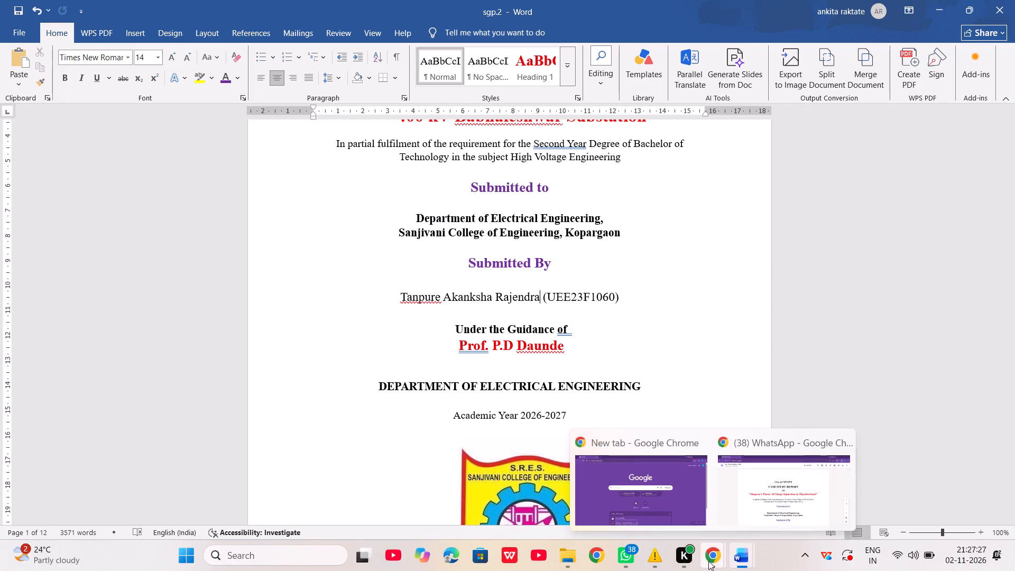
Switch to Google Chrome and start a Google search on the new tab page.
click(666, 515)
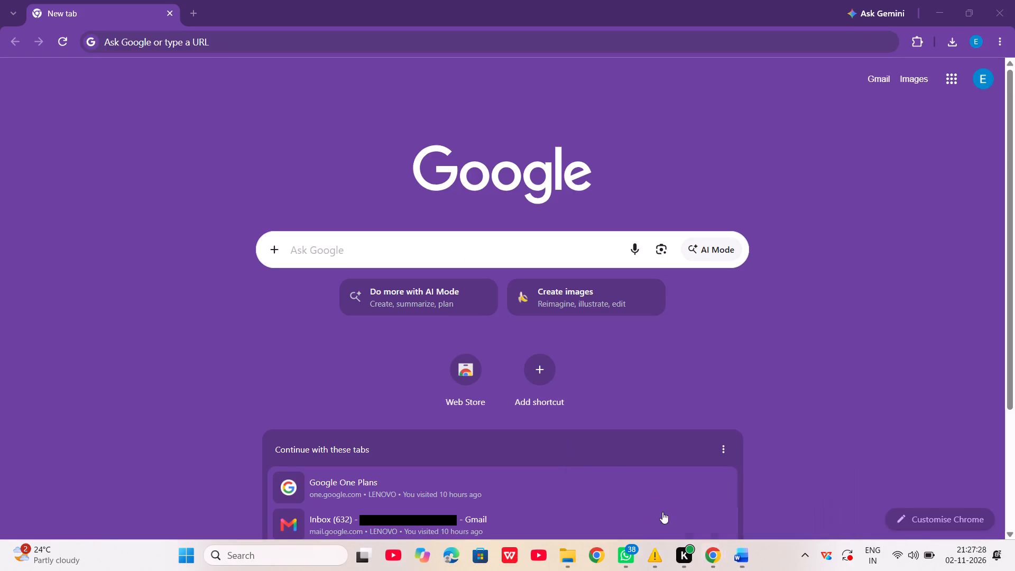
click(352, 250)
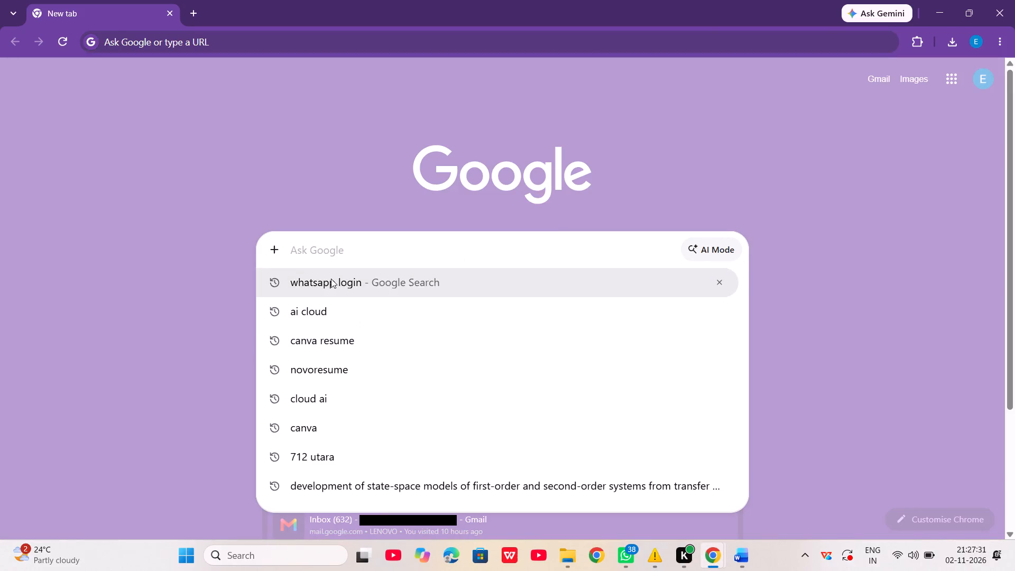
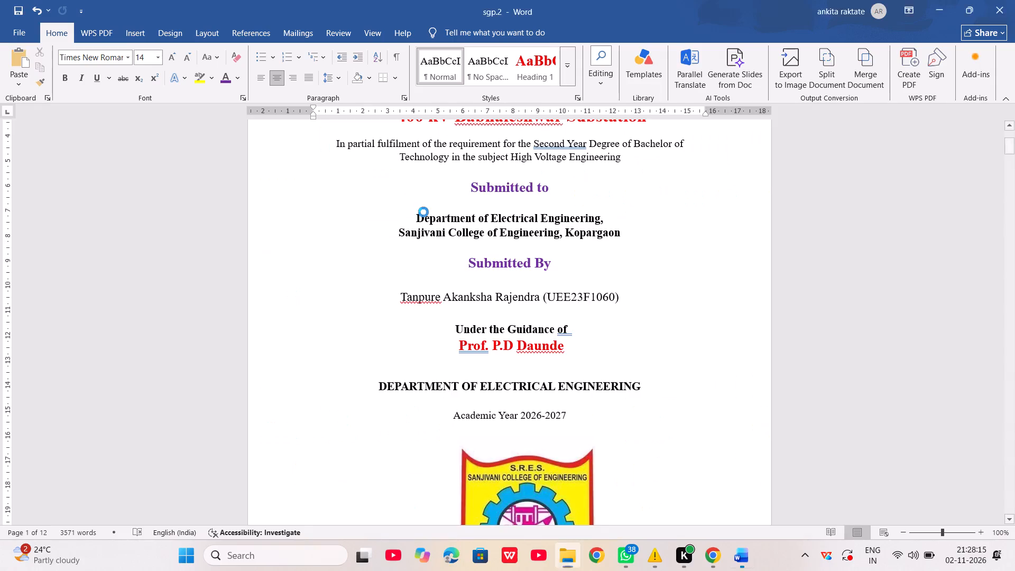
Save the sgp.1 report as a PDF named sgp.1.1 in the Downloads folder and close that document.
click(22, 38)
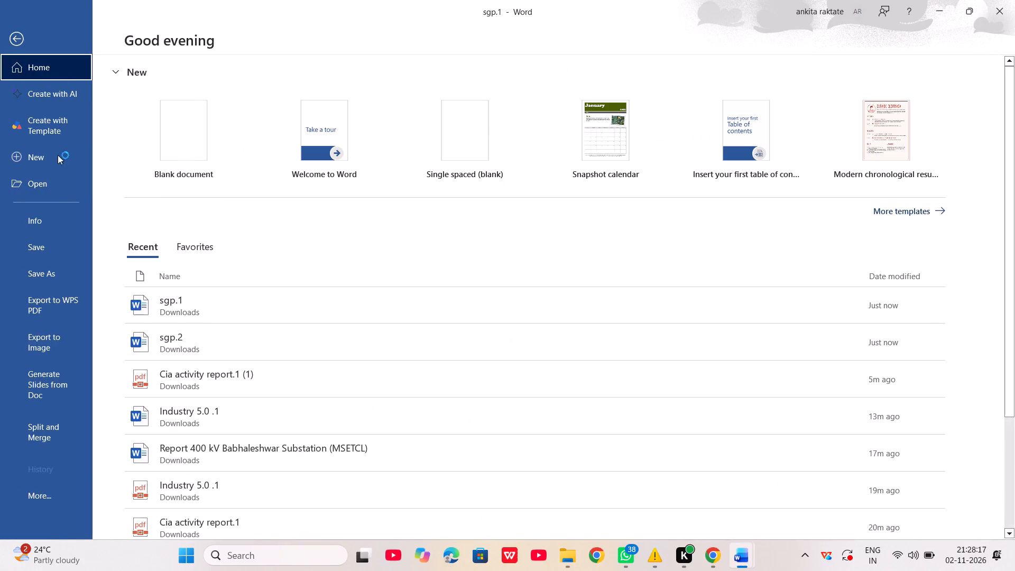
click(58, 268)
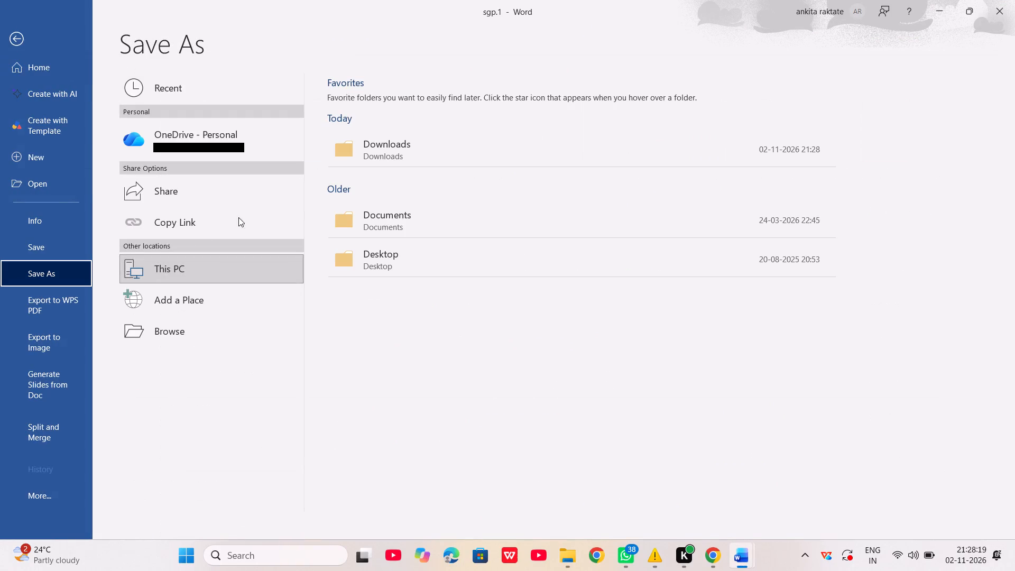
click(376, 153)
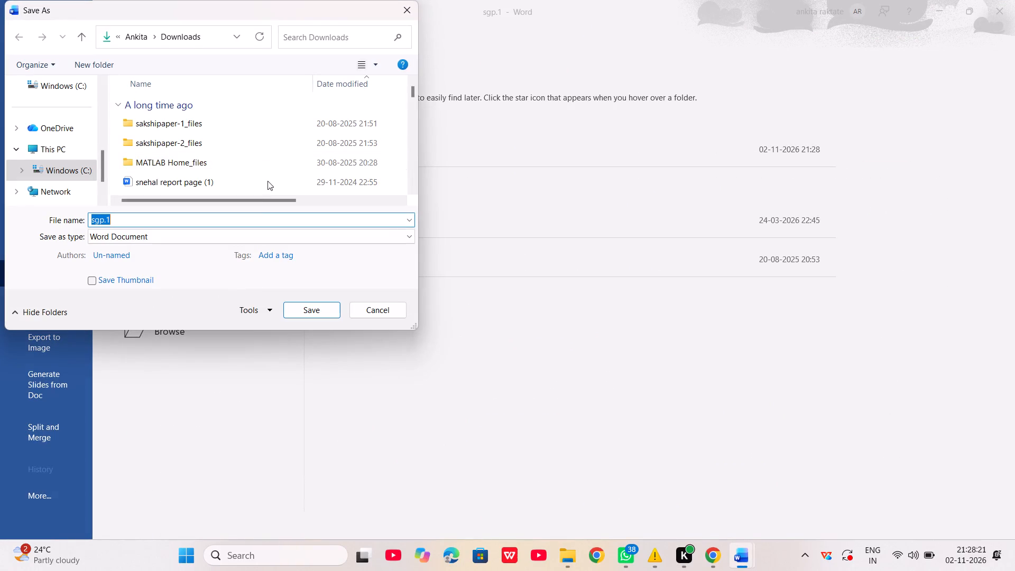
click(250, 217)
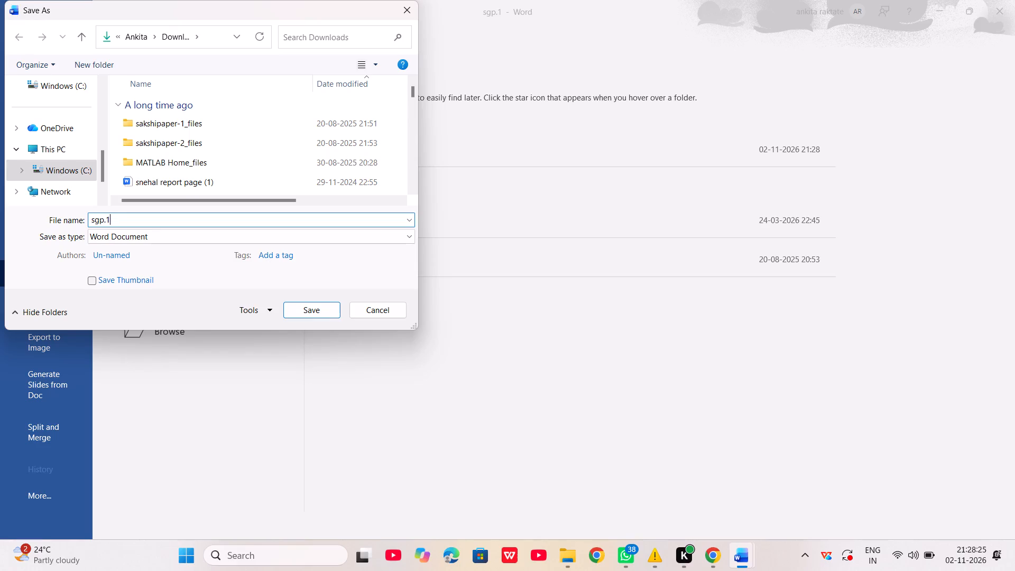
text(.1)
click(250, 242)
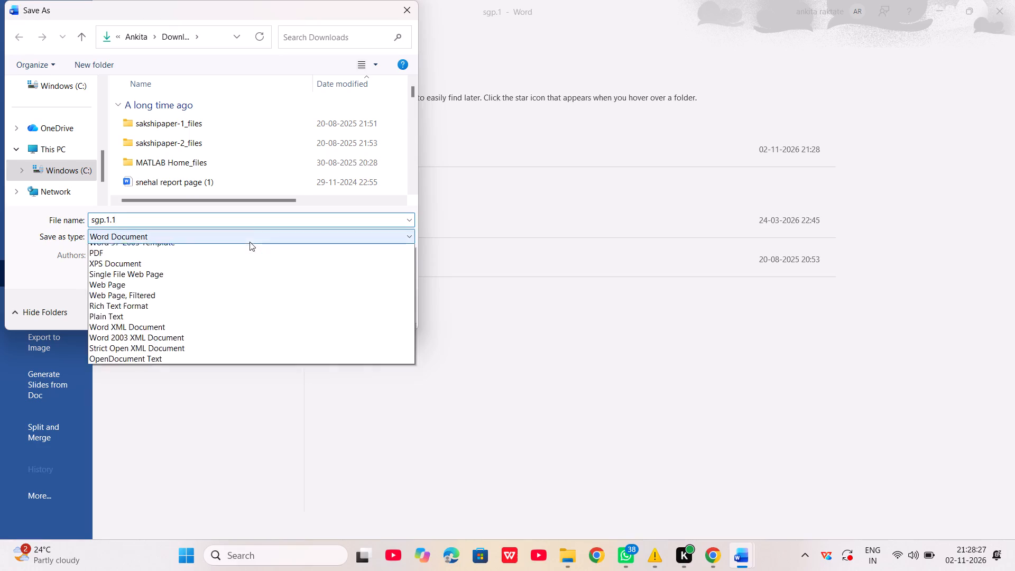
click(233, 318)
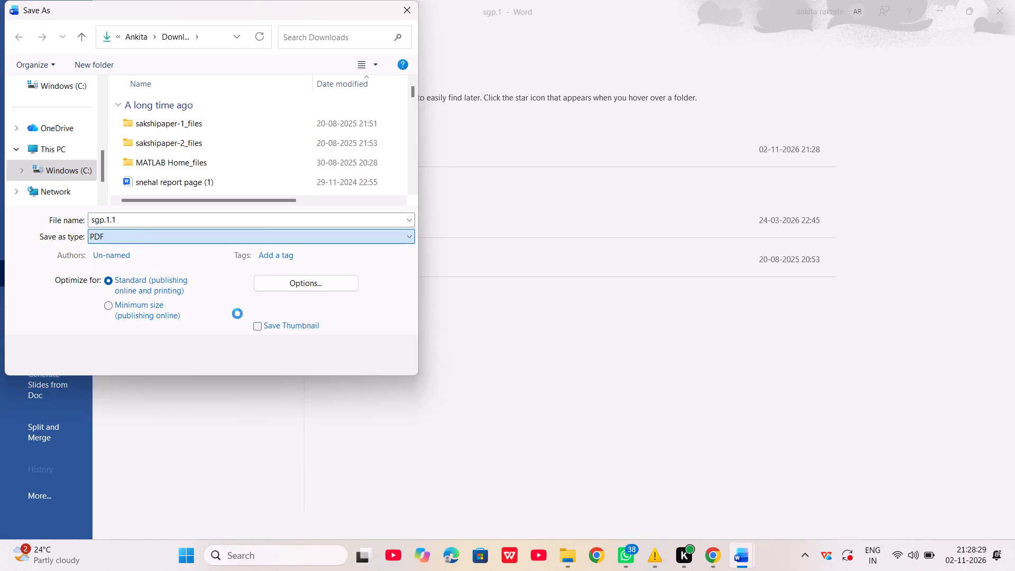
click(293, 344)
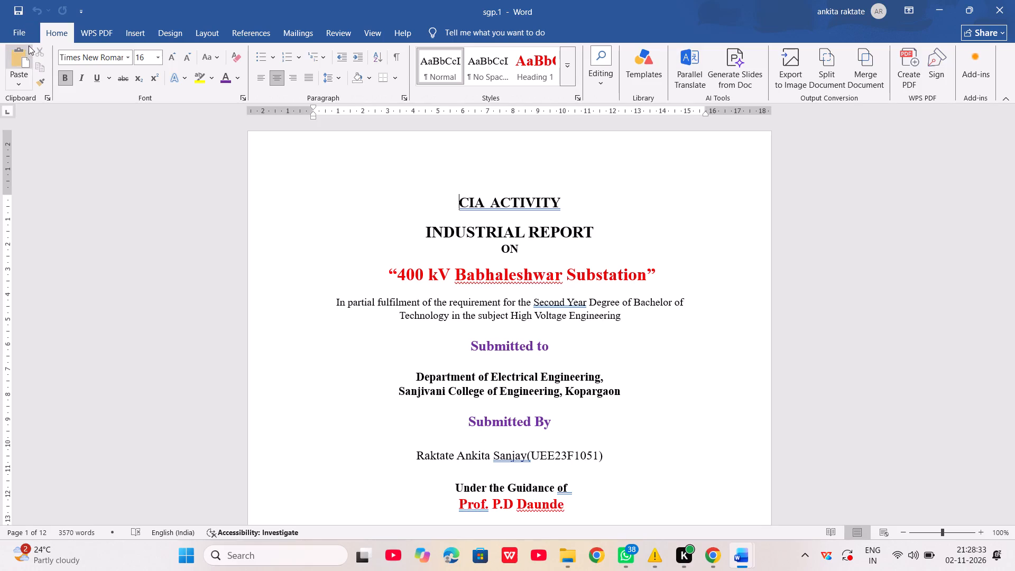
click(1010, 9)
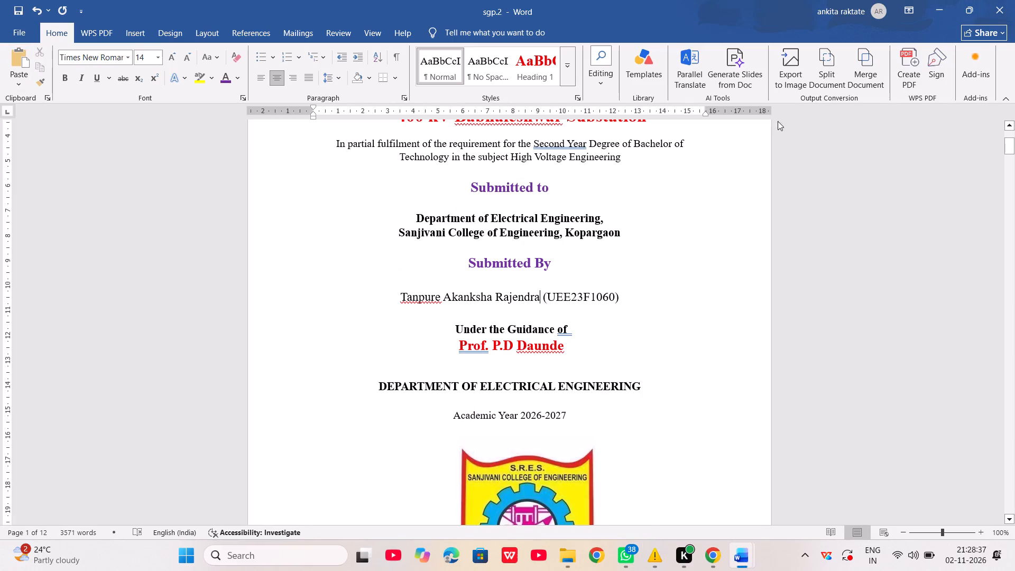
Save the sgp.2 report as a PDF named sgp.2.1 in the Downloads folder.
click(19, 29)
click(25, 279)
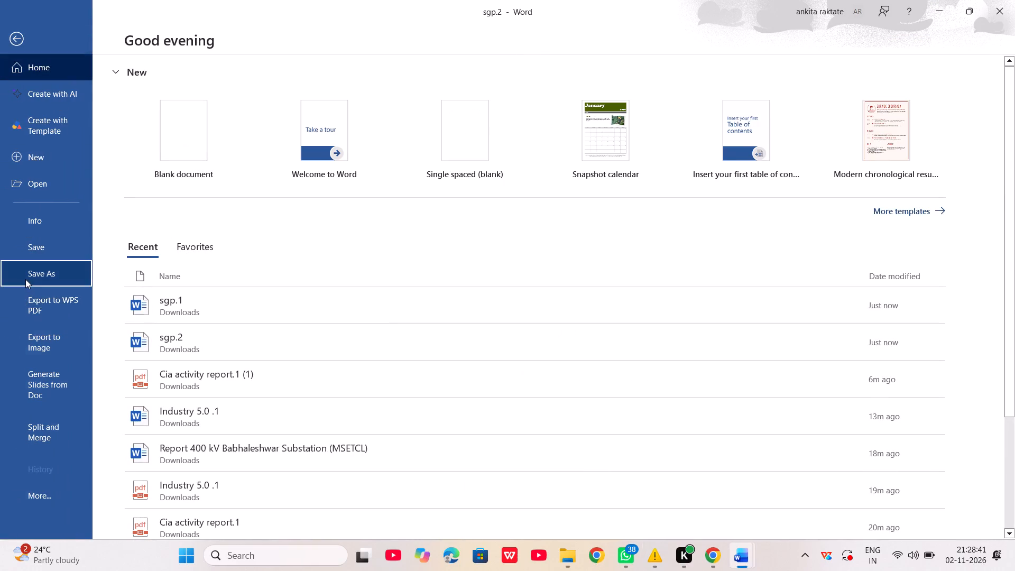
click(433, 144)
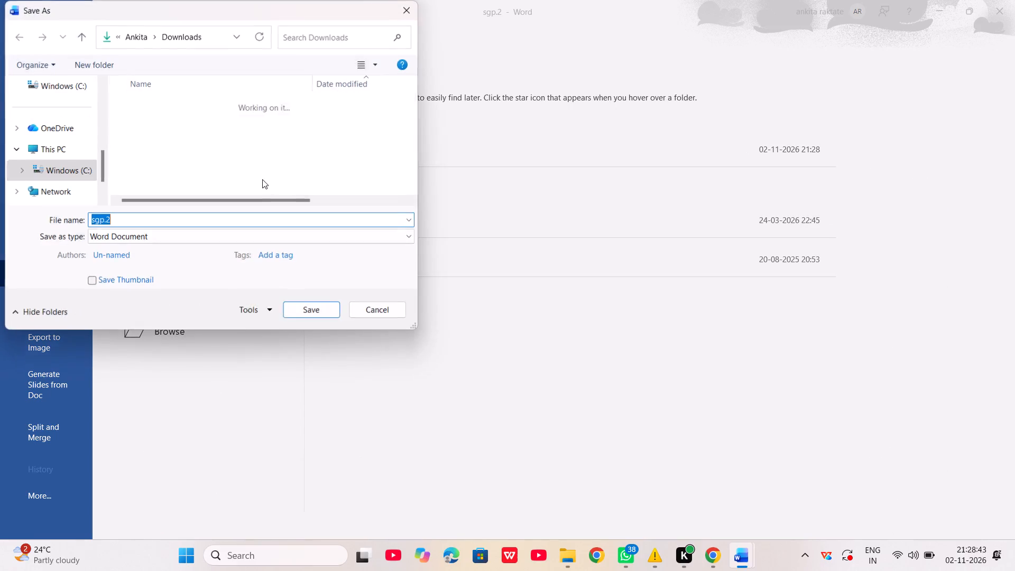
click(195, 214)
click(193, 220)
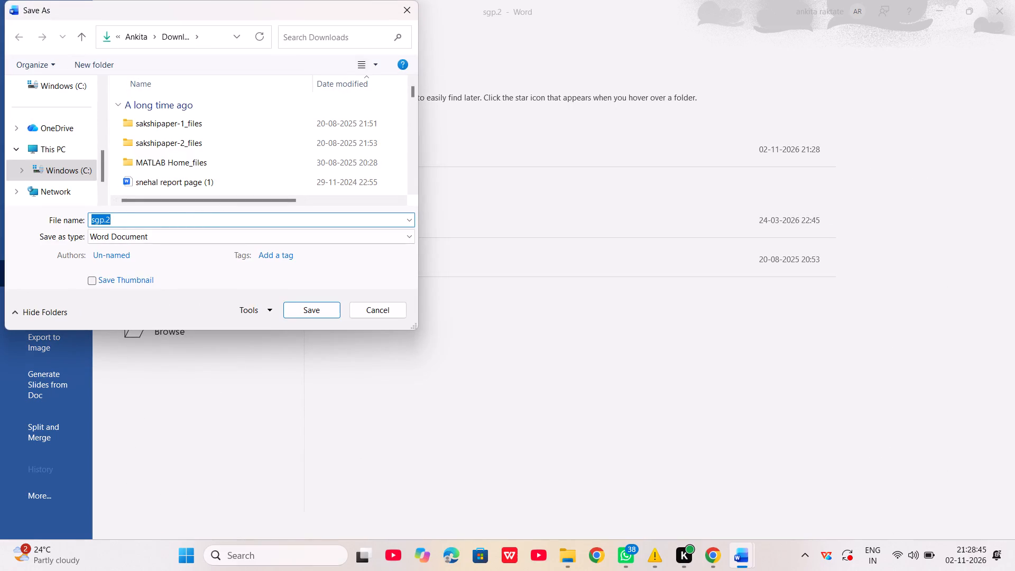
text(.1)
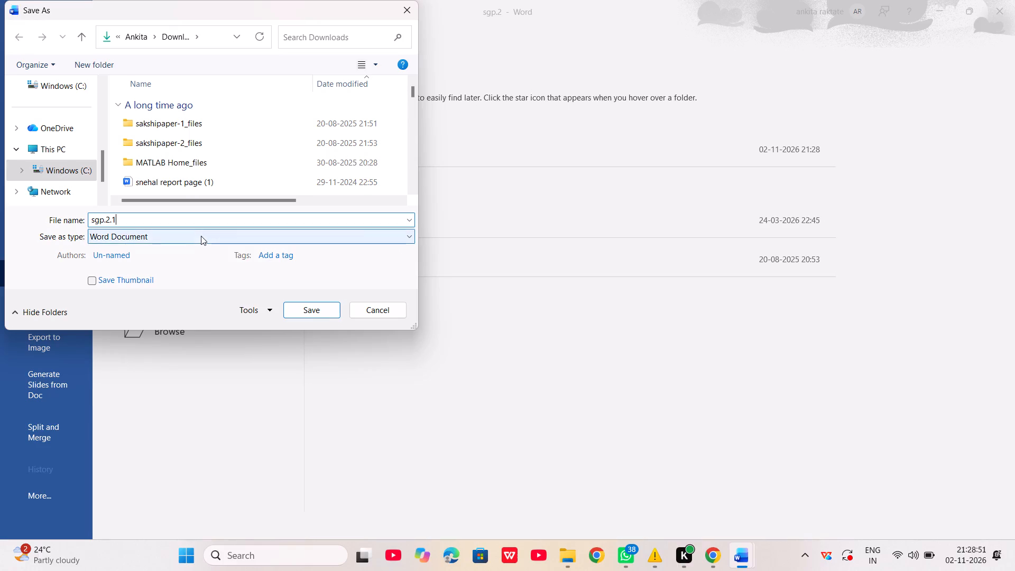
click(201, 236)
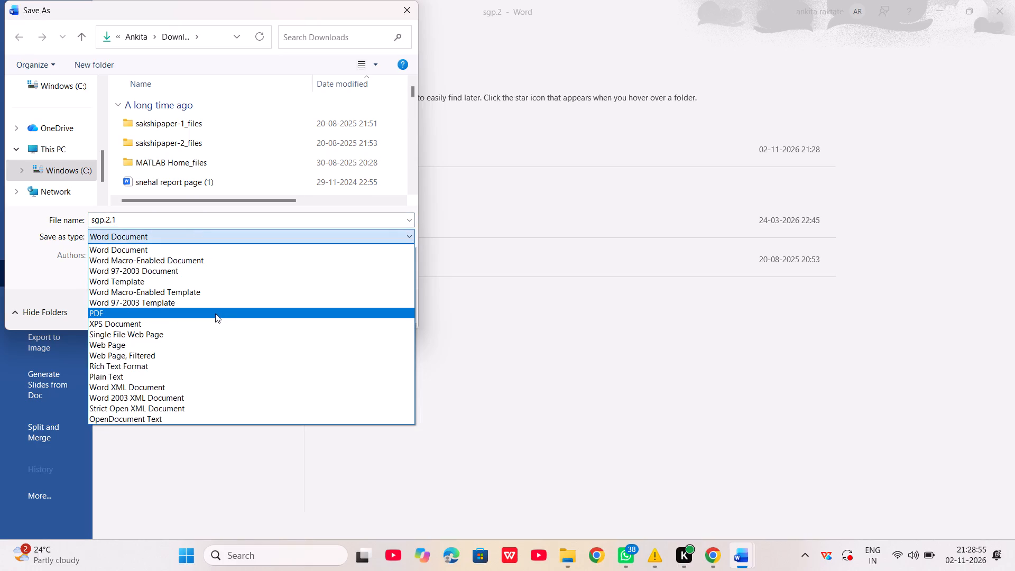
click(215, 314)
click(299, 339)
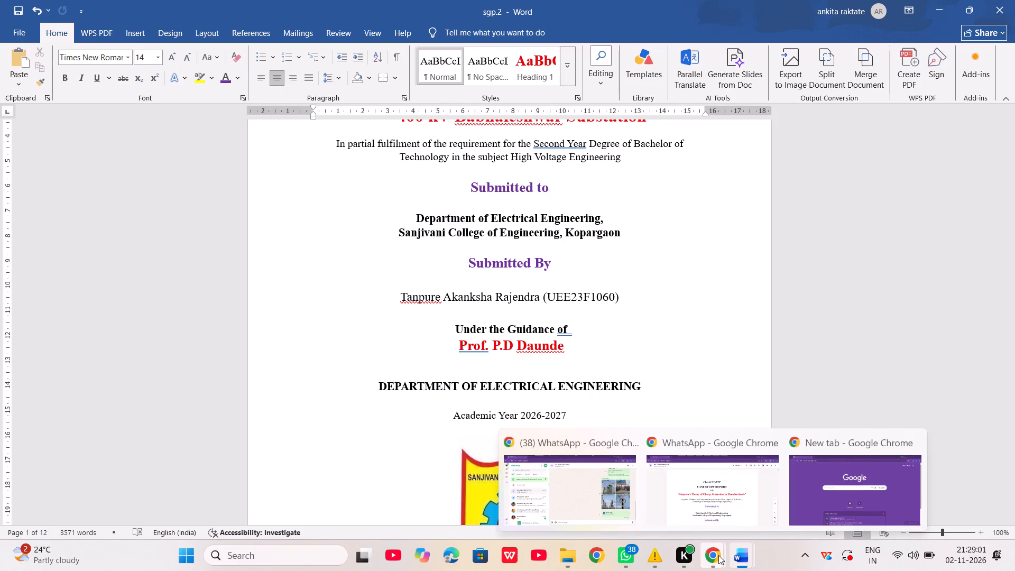
Switch to Google Chrome from the sgp.2 report.
click(718, 555)
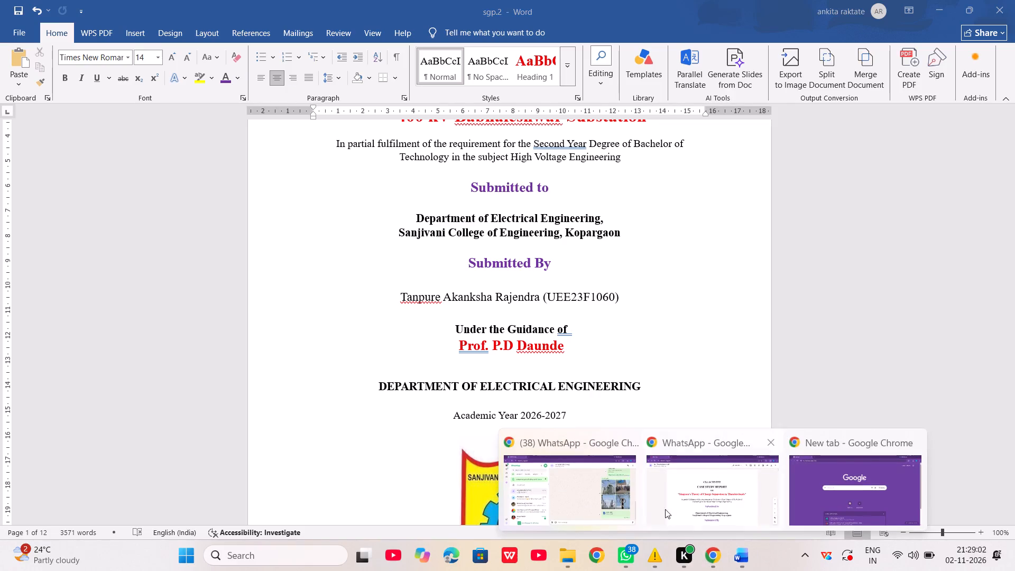